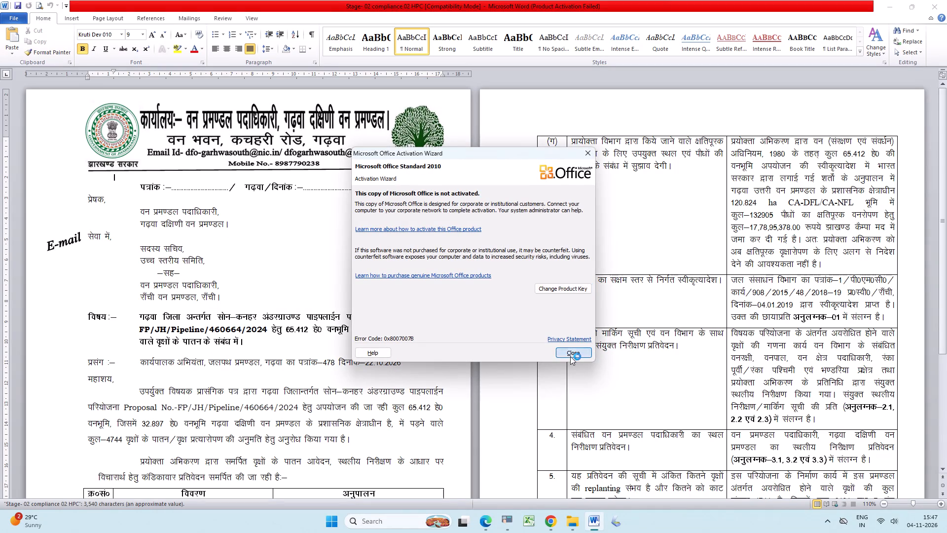
# Close the Microsoft Office Activation Wizard.
pyautogui.click(570, 356)
# Open the compliance letter in print preview.
pyautogui.scroll(-3, 707, 368)
pyautogui.scroll(2, 437, 348)
pyautogui.click(41, 7)
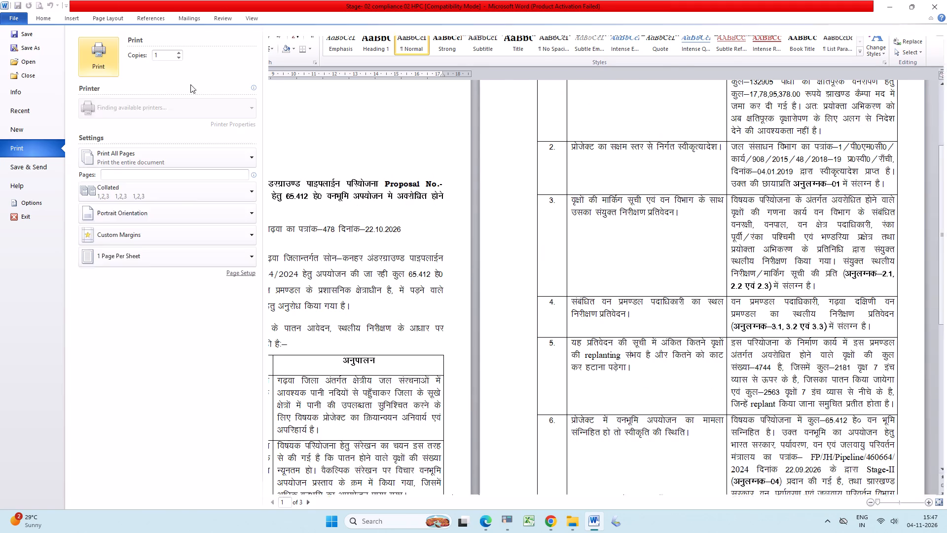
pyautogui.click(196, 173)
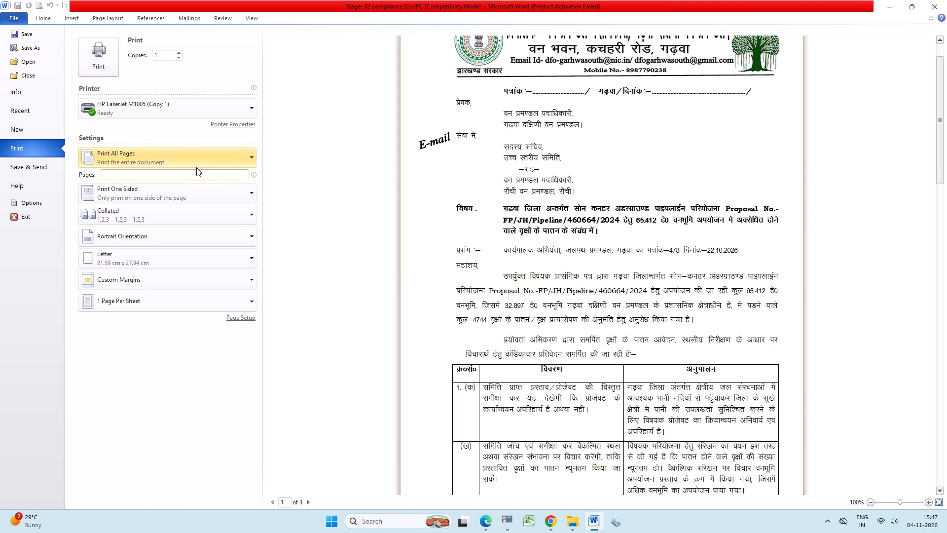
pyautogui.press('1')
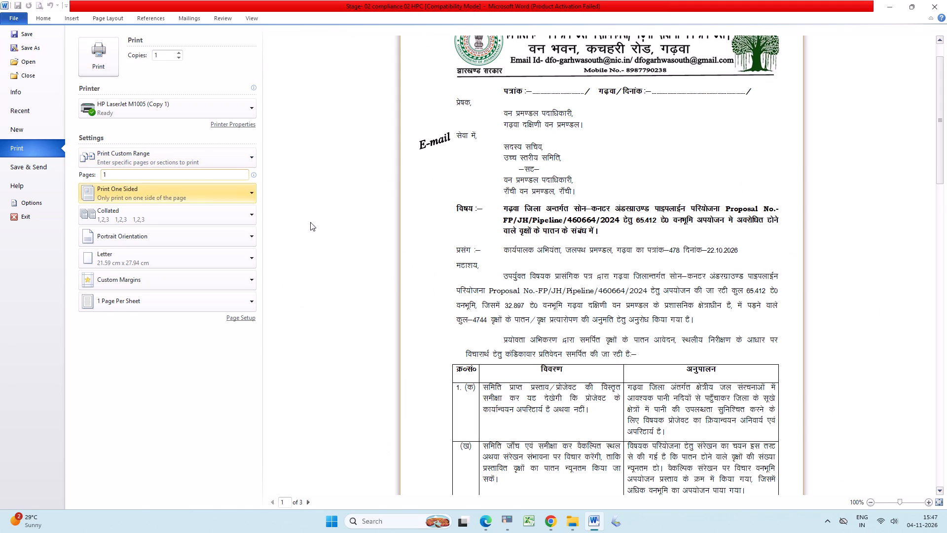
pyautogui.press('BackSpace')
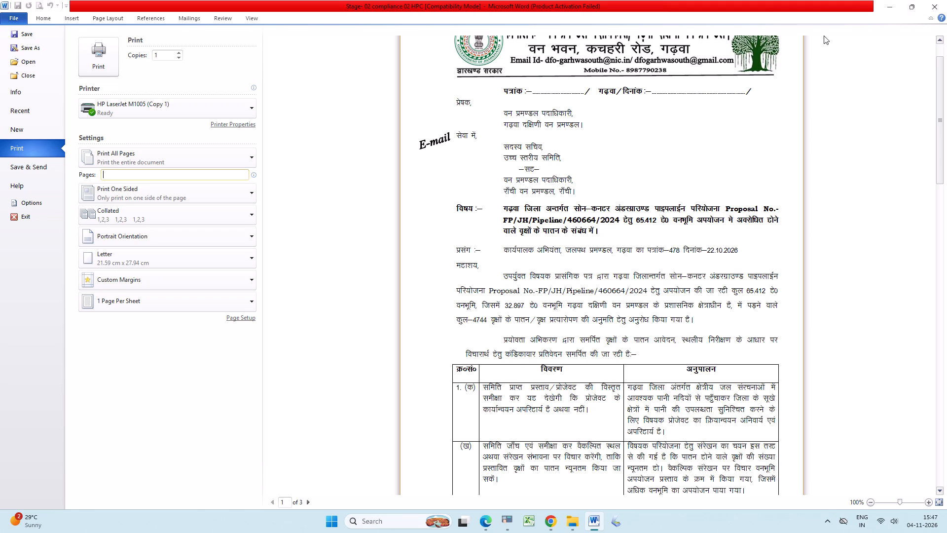
# Examine the letter's pages through page 3 in print preview, and return to editing the document.
pyautogui.scroll(-3, 670, 231)
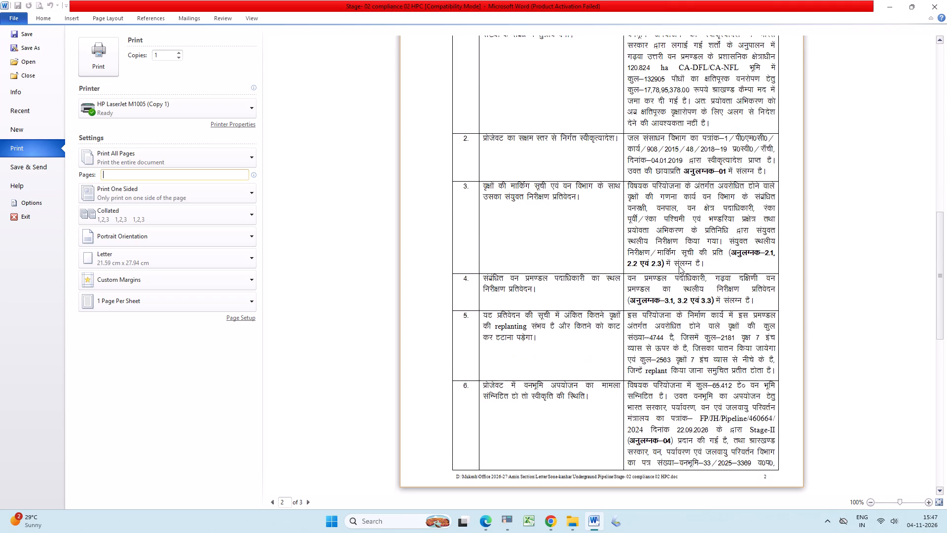
pyautogui.scroll(-2, 685, 278)
pyautogui.scroll(2, 685, 278)
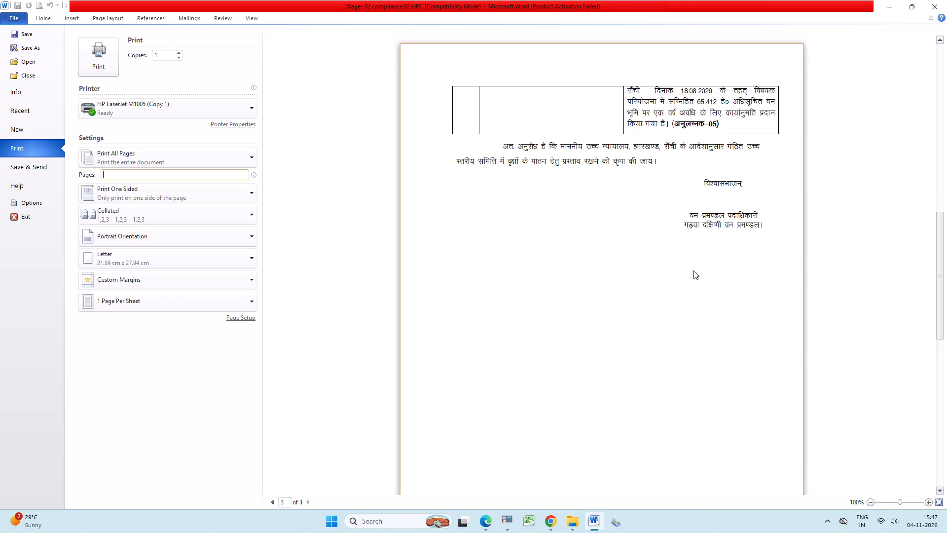
pyautogui.scroll(-1, 693, 270)
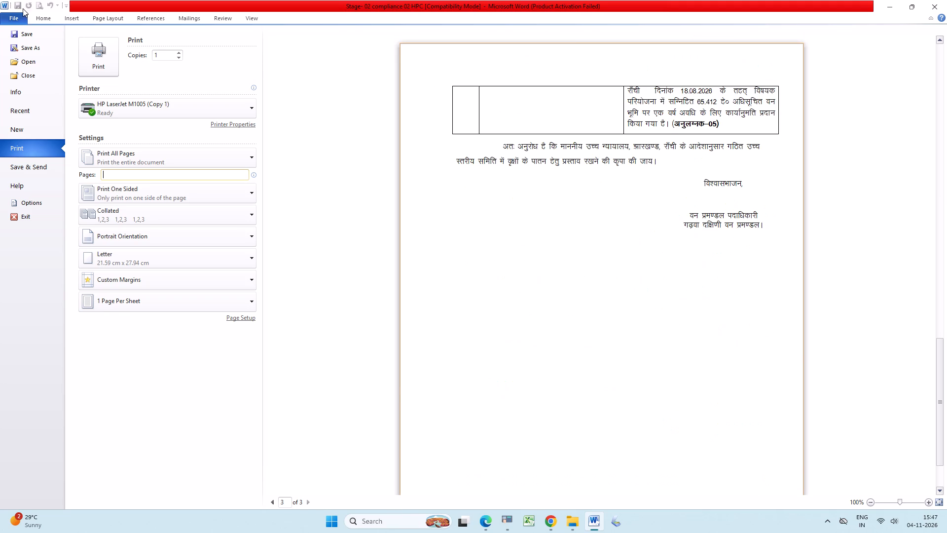
pyautogui.click(36, 14)
# Insert "एवं JJ" after "अधिसूचित वन" in the continued row 6 on page 3, with JJ in Times New Roman, and save.
pyautogui.scroll(-3, 793, 365)
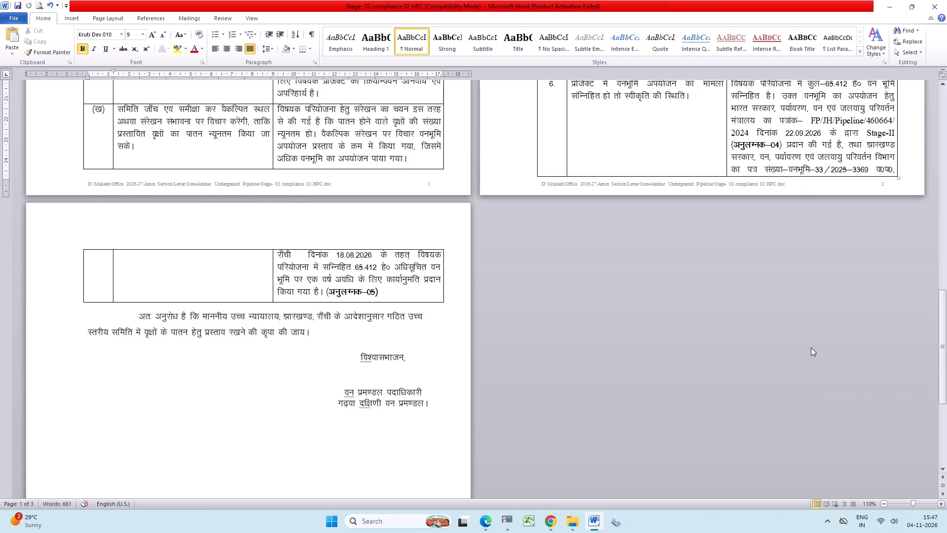
pyautogui.scroll(-2, 811, 347)
pyautogui.scroll(2, 808, 342)
pyautogui.click(440, 266)
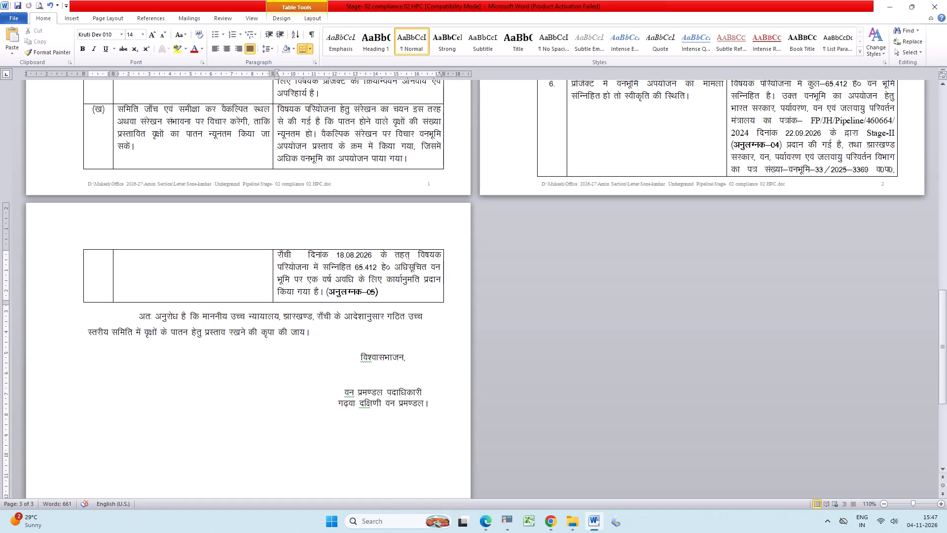
pyautogui.press('space')
pyautogui.write(',oa KK')
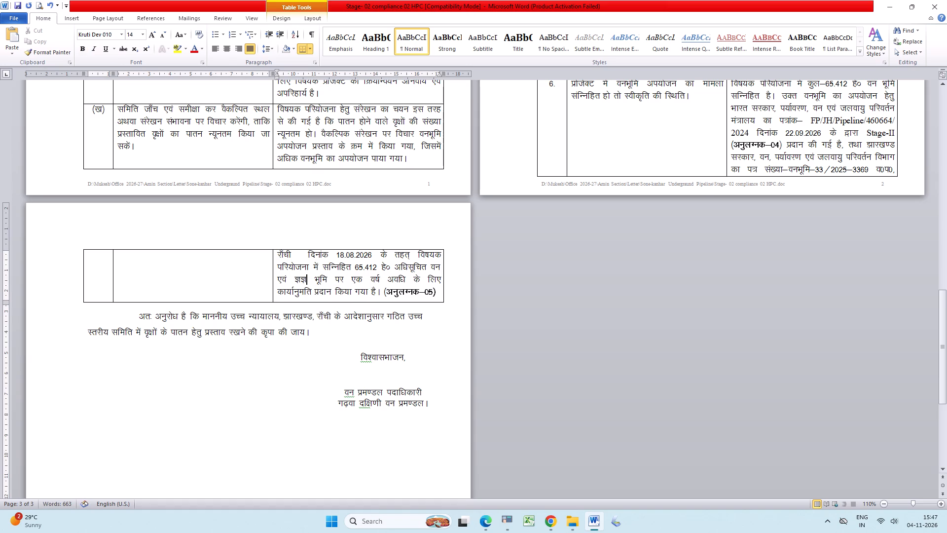
pyautogui.hotkey('shift', 'Left')
pyautogui.hotkey('shift', 'Left')
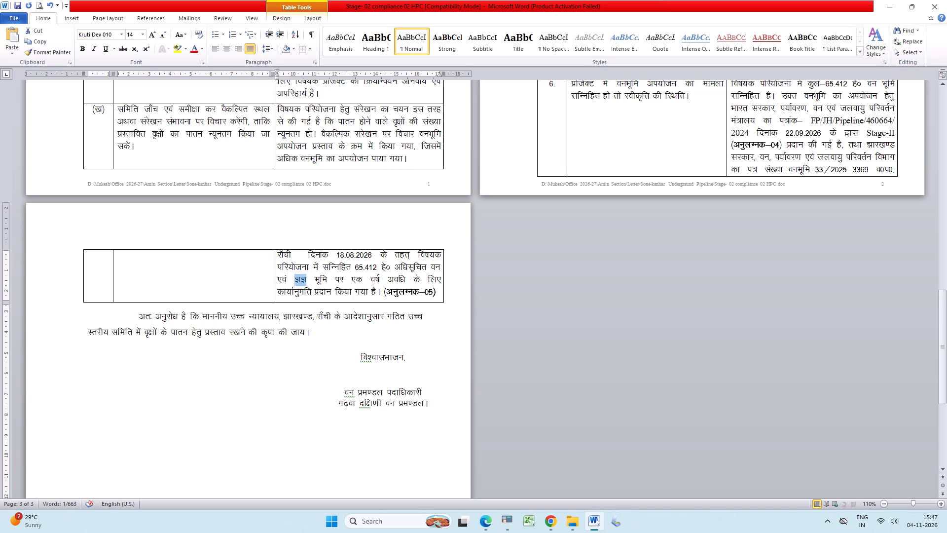
pyautogui.hotkey('ctrl', 'space')
pyautogui.hotkey('ctrl', 's')
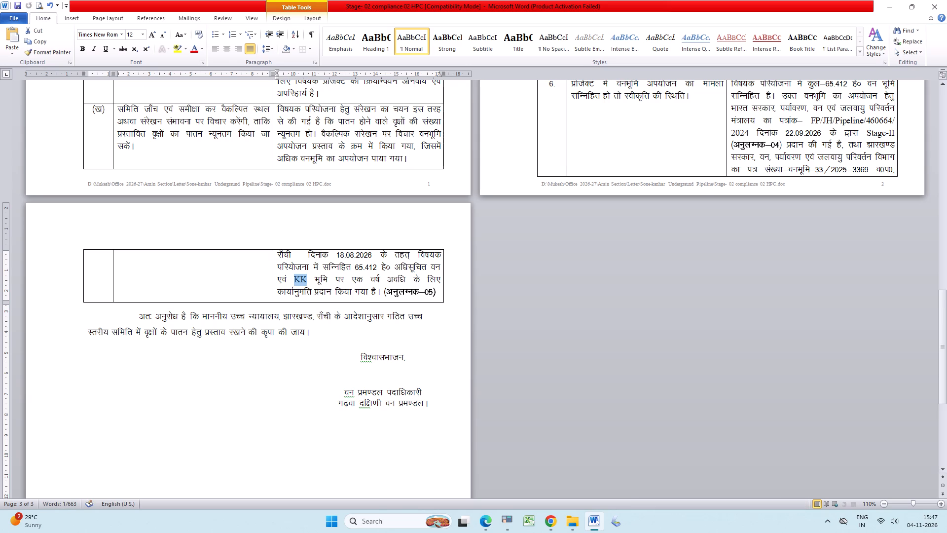
pyautogui.write('JJ')
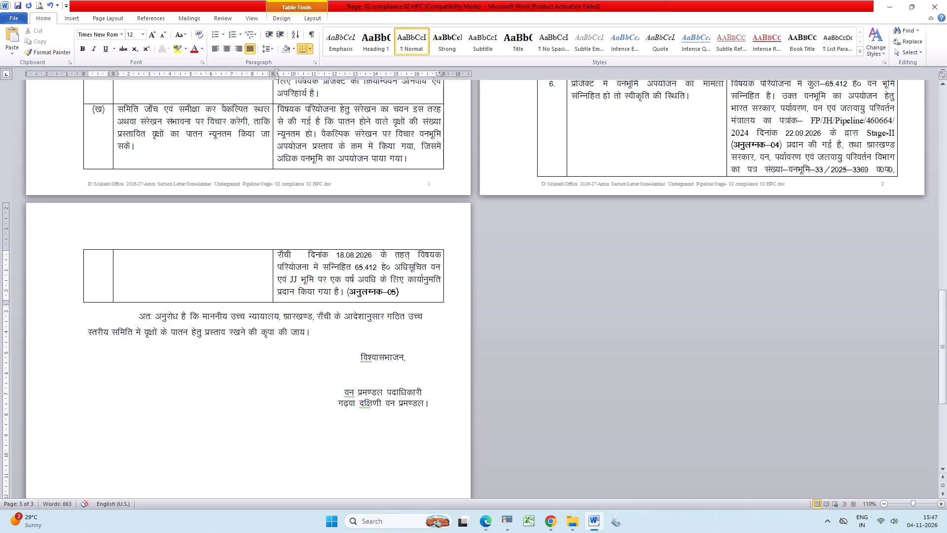
pyautogui.hotkey('ctrl', 's')
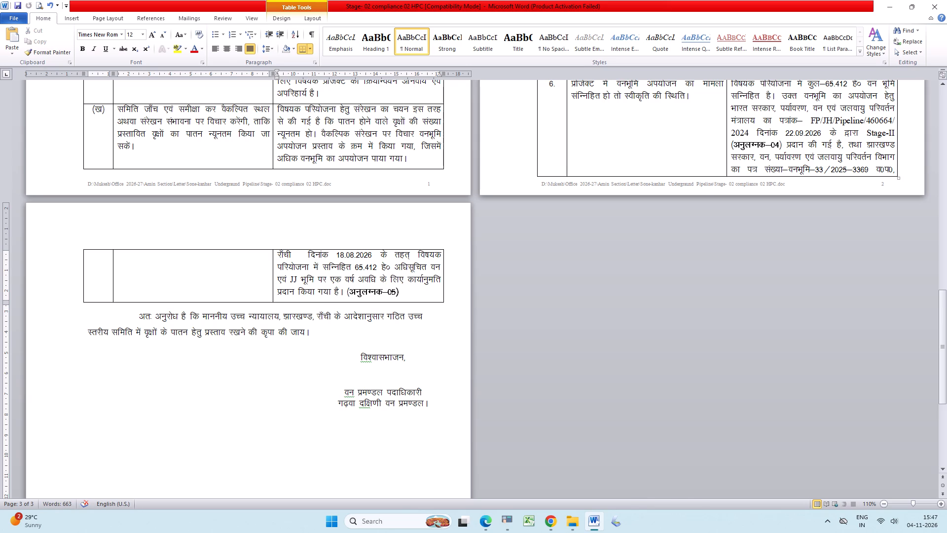
# Add "एवं" after the date 18.08.2026 in the continued table row on page 3.
pyautogui.click(375, 248)
pyautogui.press('space')
pyautogui.write(',oa')
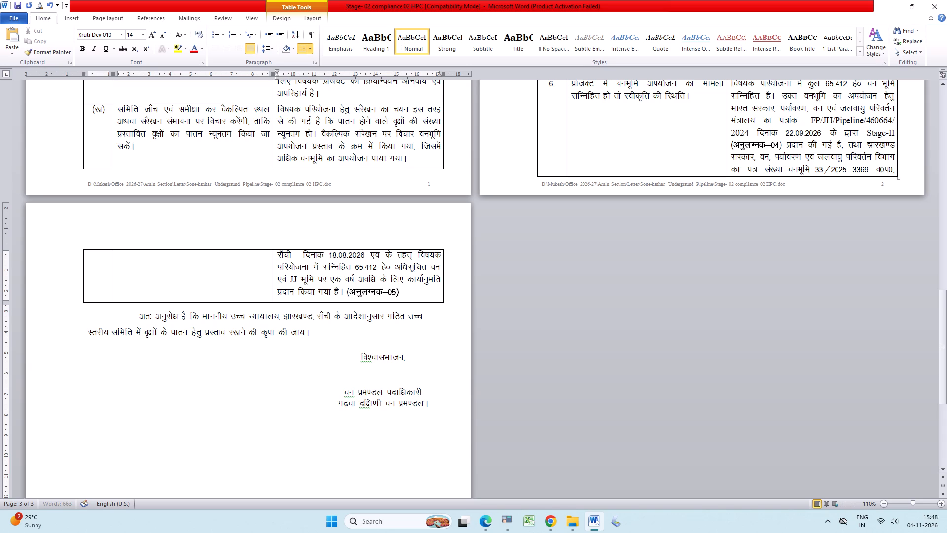
pyautogui.press('space')
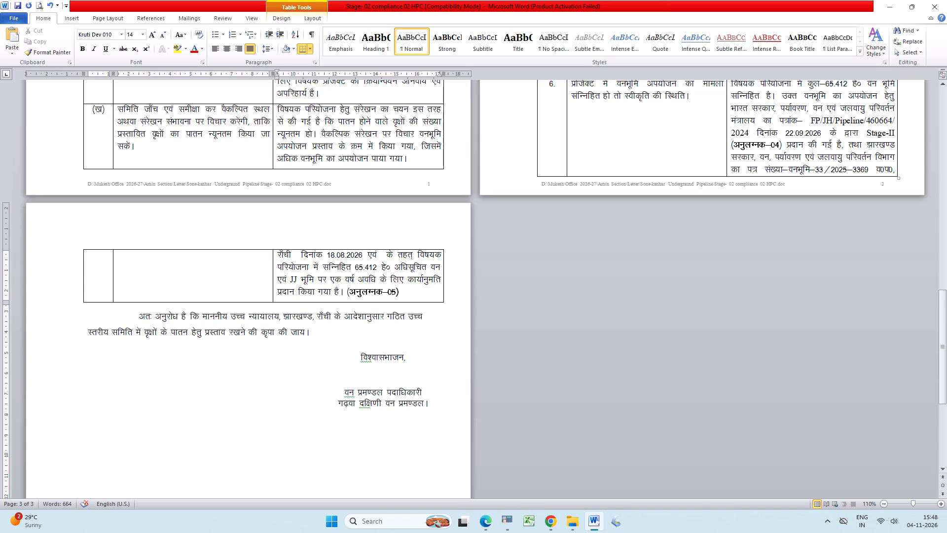
# Switch to the Chrome browser.
pyautogui.click(551, 530)
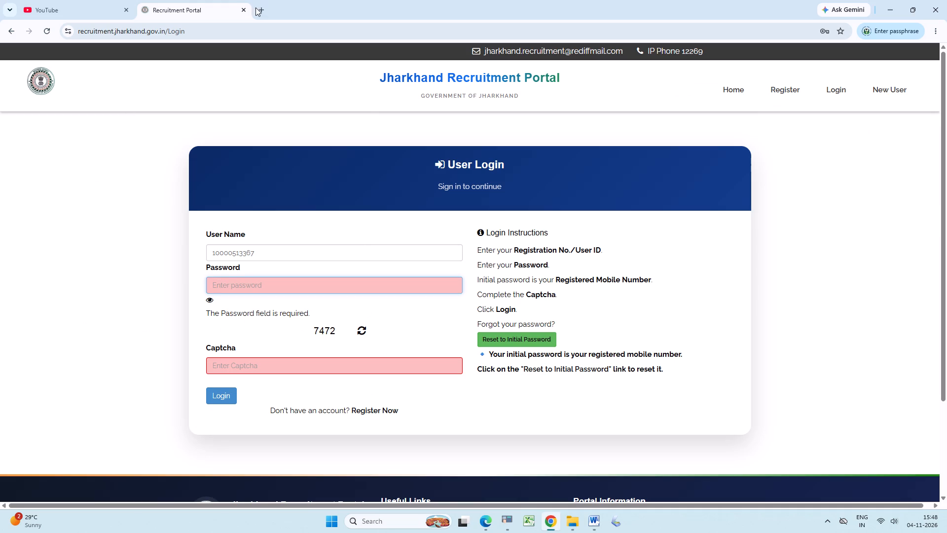
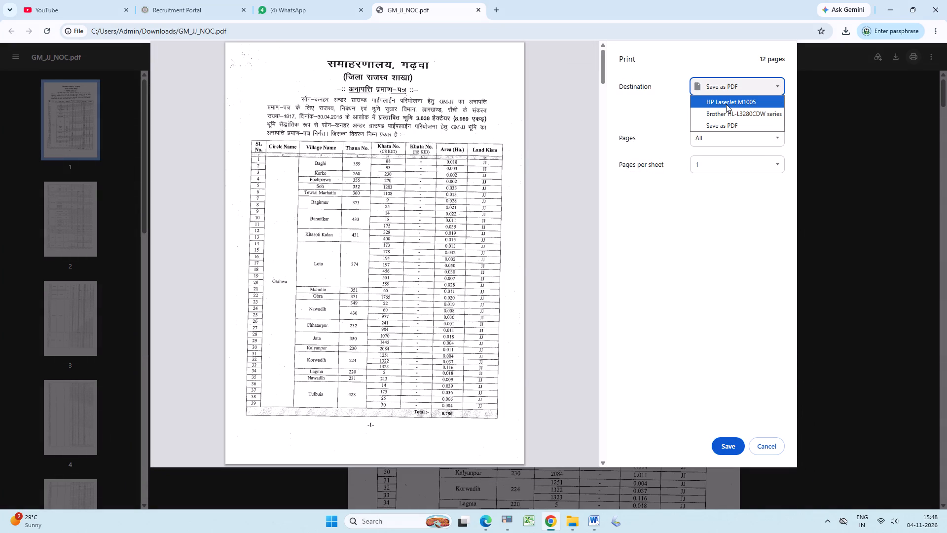
# Set GM_JJ_NOC.pdf to print on the HP LaserJet M1005 with customised pages 1,12, and check the selected pages in the preview.
pyautogui.click(726, 103)
pyautogui.click(709, 139)
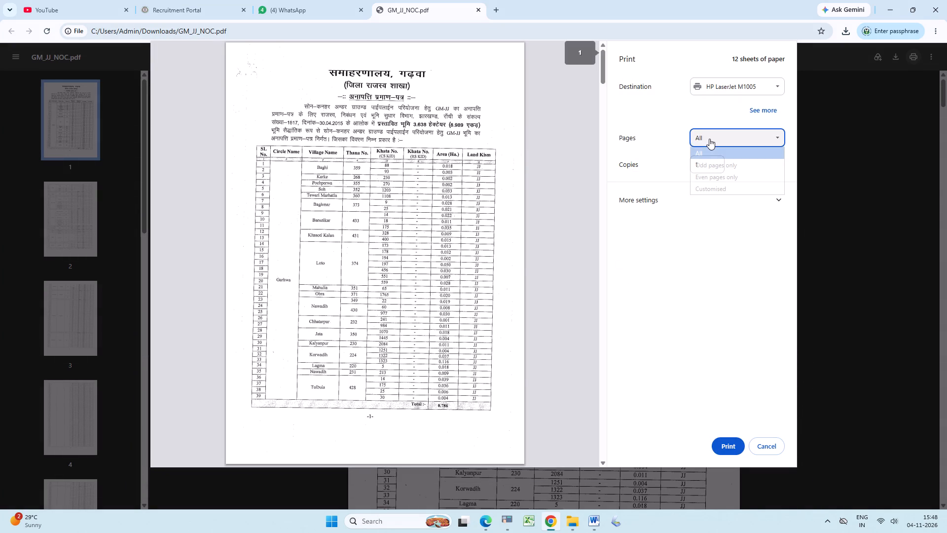
pyautogui.click(709, 192)
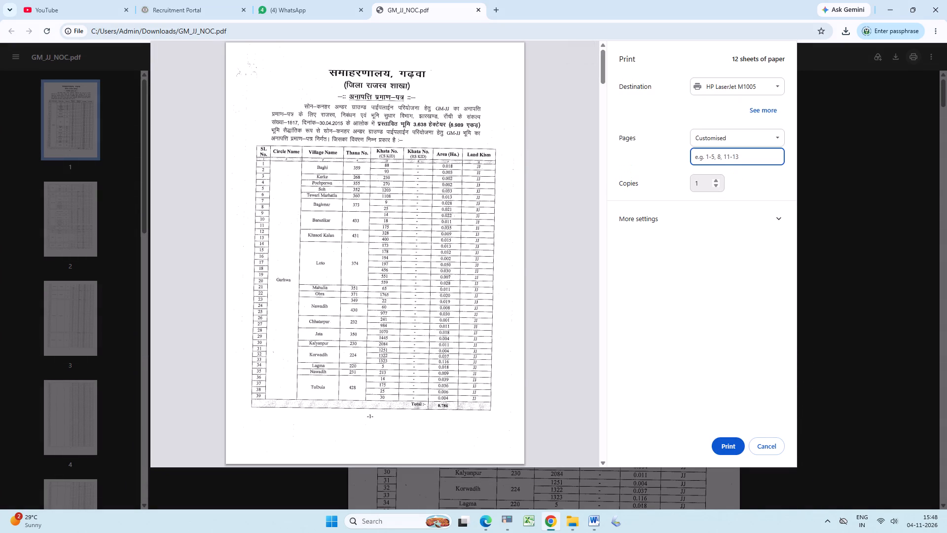
pyautogui.write('1,')
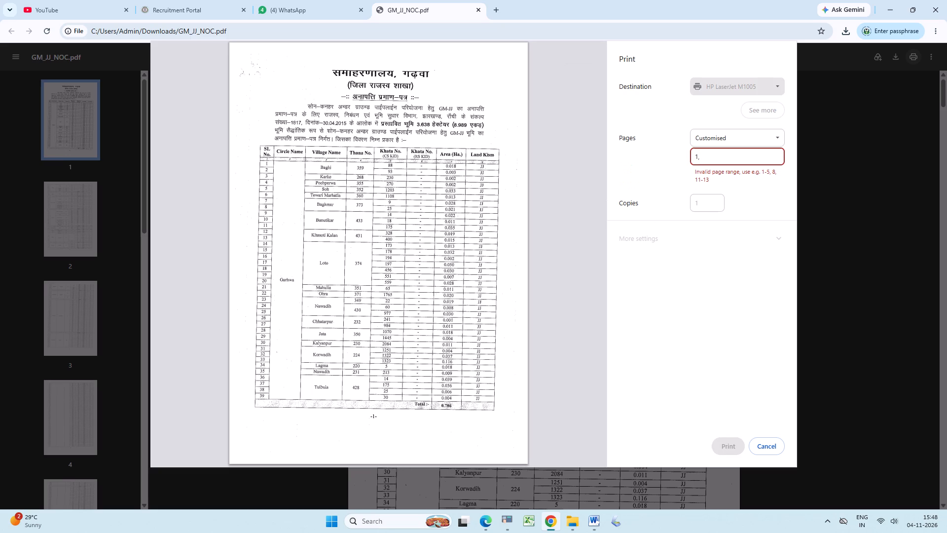
pyautogui.write('12')
pyautogui.scroll(-1, 507, 235)
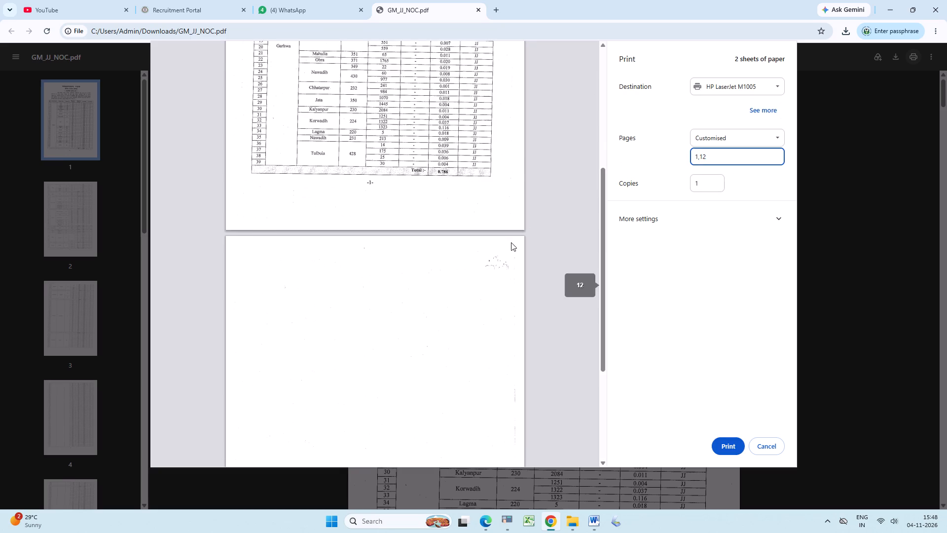
pyautogui.scroll(-6, 510, 266)
pyautogui.scroll(4, 499, 300)
pyautogui.scroll(-2, 499, 300)
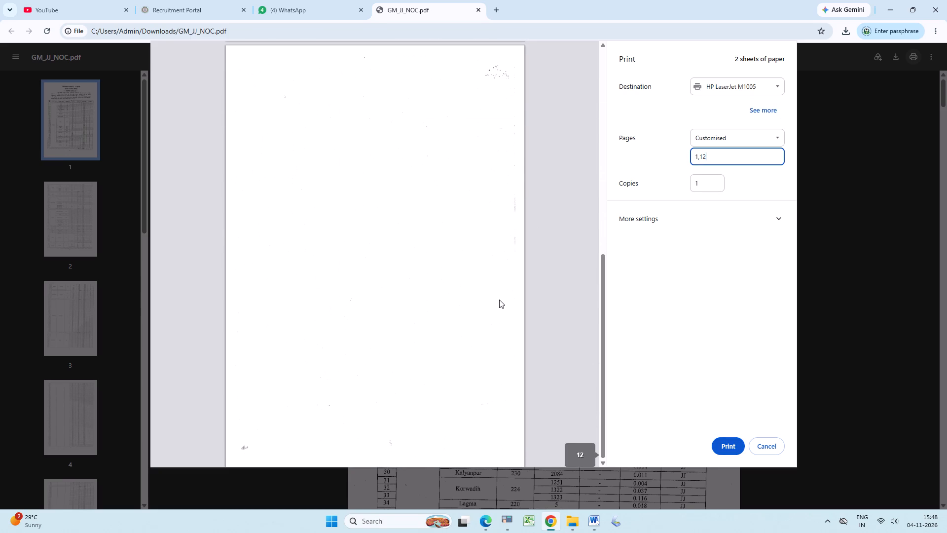
pyautogui.scroll(-2, 499, 300)
pyautogui.scroll(2, 499, 300)
pyautogui.scroll(-1, 499, 300)
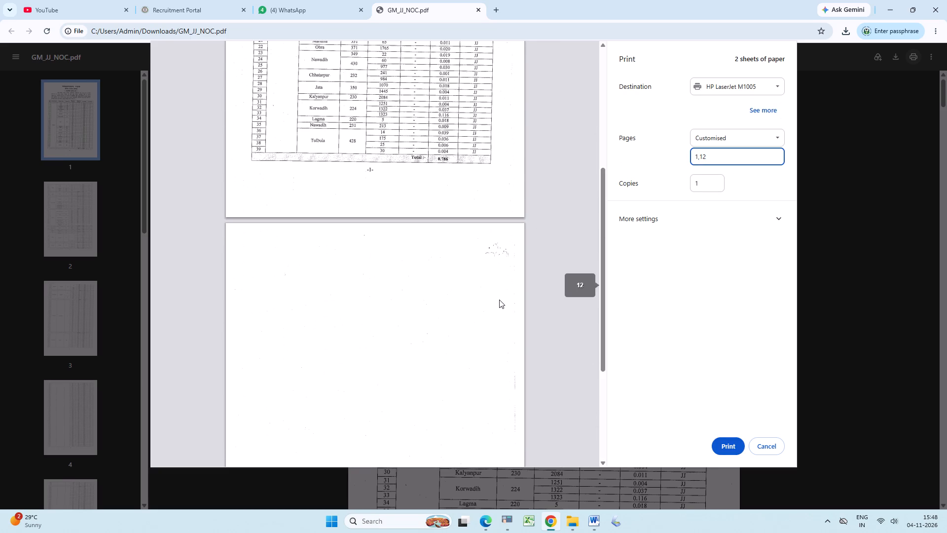
# Change the customised page range to 1,11, check the previewed pages, and print them.
pyautogui.press('BackSpace')
pyautogui.press('1')
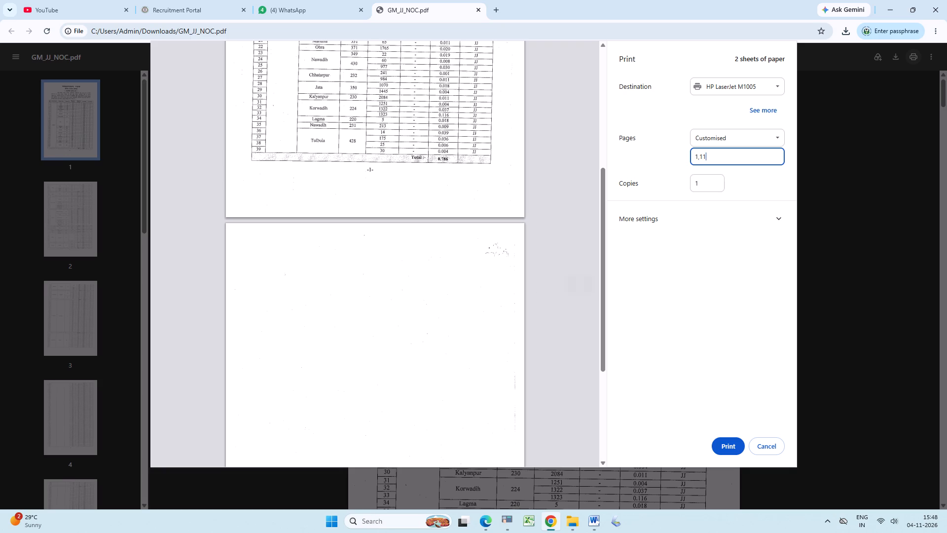
pyautogui.scroll(-2, 449, 251)
pyautogui.scroll(-2, 465, 294)
pyautogui.scroll(2, 465, 297)
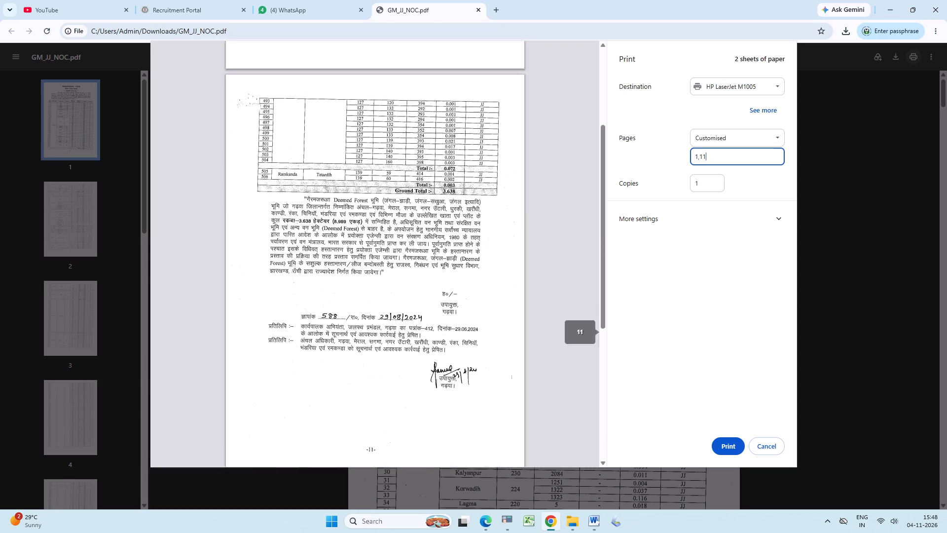
pyautogui.scroll(7, 465, 297)
pyautogui.click(725, 440)
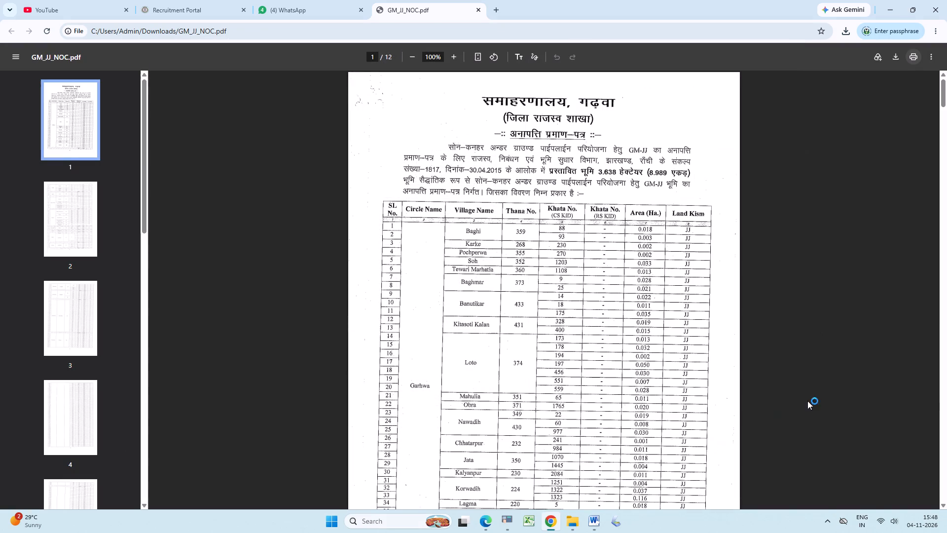
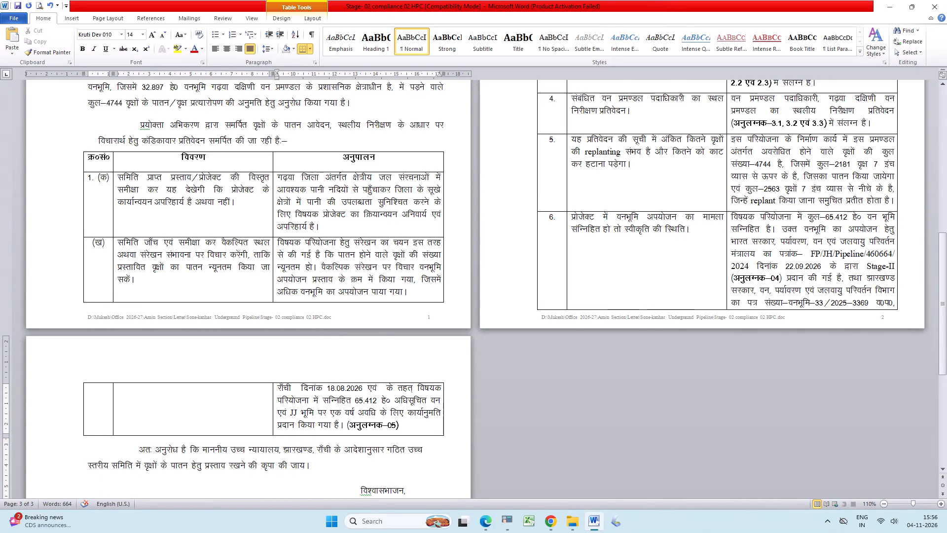
# In the letter's opening paragraph, replace "में" before "पड़ने वाले कुल–4744 वृक्षों" with "के क्षेत्राधीन".
pyautogui.scroll(2, 329, 310)
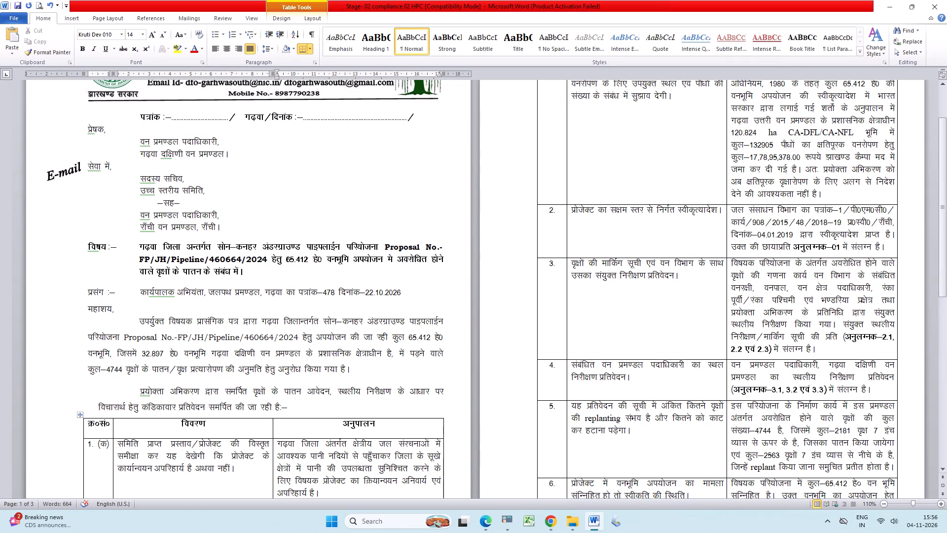
pyautogui.click(399, 353)
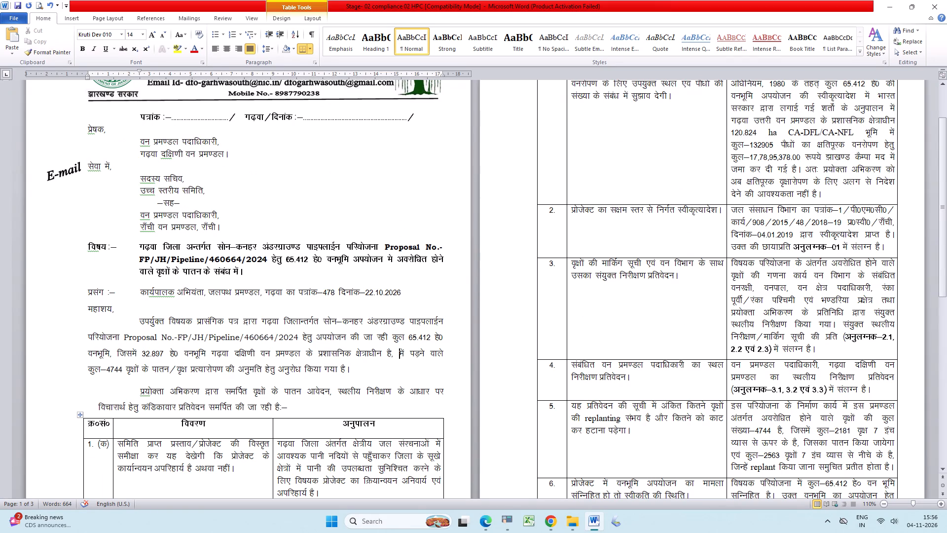
pyautogui.hotkey('shift', 'Right')
pyautogui.hotkey('shift', 'Right')
pyautogui.hotkey('shift', 'Right')
pyautogui.hotkey('shift', 'Right')
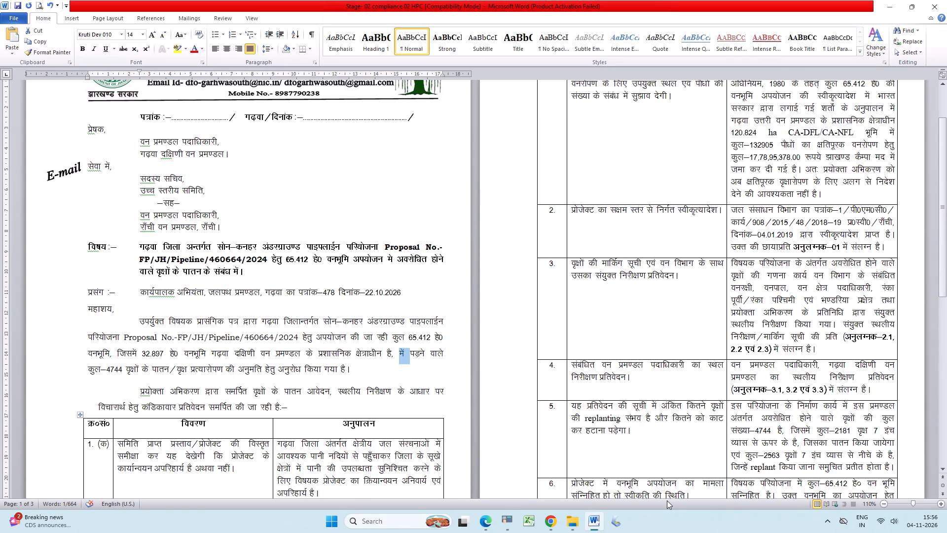
pyautogui.write('ds')
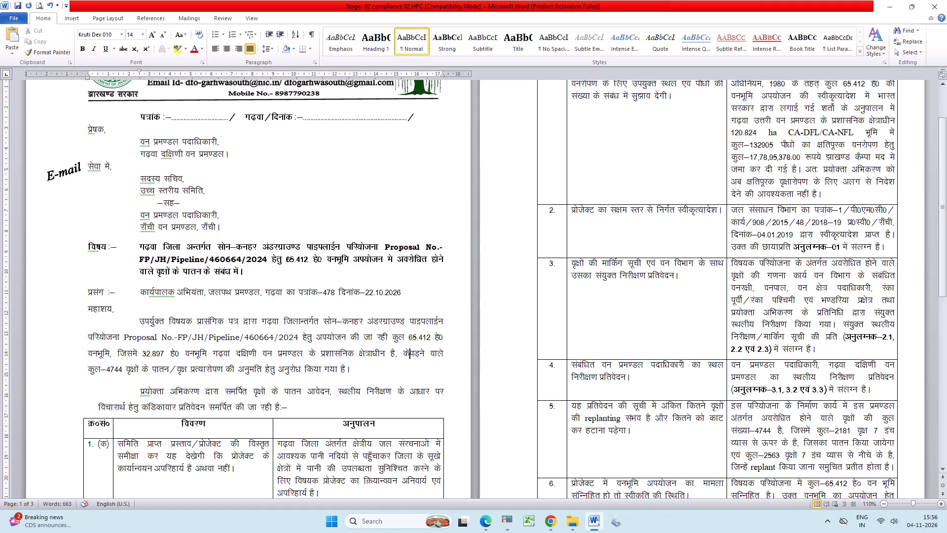
pyautogui.press('space')
pyautogui.write('{ks=k/khu')
pyautogui.press('space')
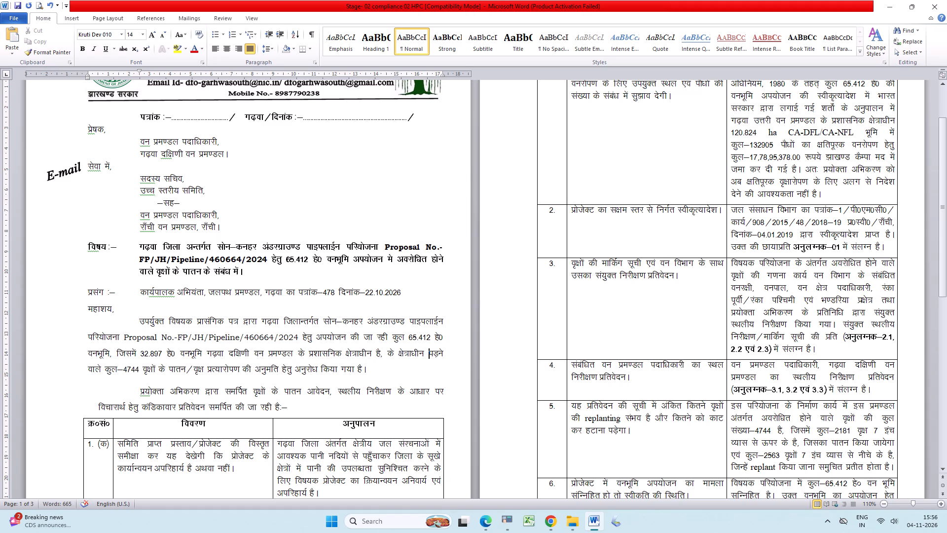
# Replace "क्षेत्राधीन" before "पड़ने वाले" in the opening paragraph with "अधिसूचित वनभूमि में", keeping "के", and save the letter.
pyautogui.press('Left')
pyautogui.press('Left')
pyautogui.press('Left')
pyautogui.press('Left')
pyautogui.press('Left')
pyautogui.press('Left')
pyautogui.press('Left')
pyautogui.press('Left')
pyautogui.press('Left')
pyautogui.press('Left')
pyautogui.press('Left')
pyautogui.hotkey('shift', 'Left')
pyautogui.hotkey('shift', 'Left')
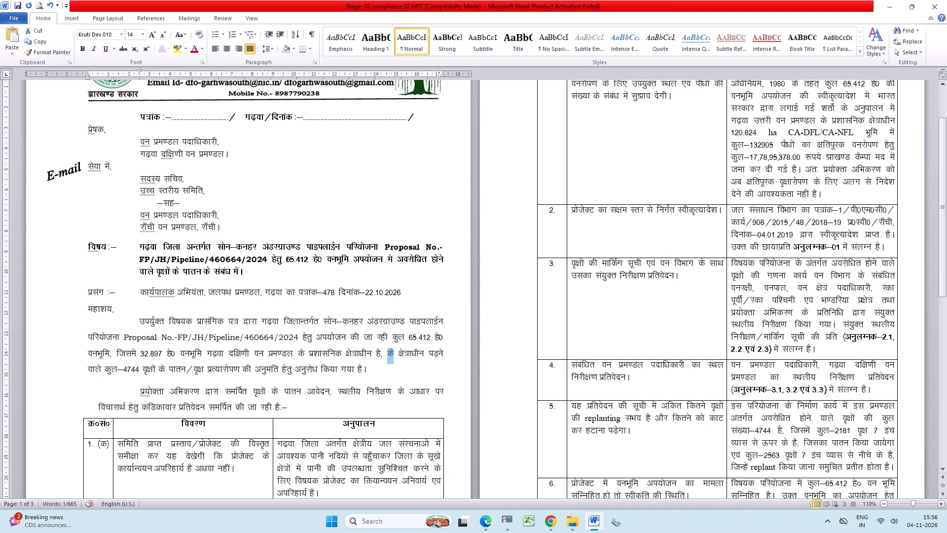
pyautogui.press('Right')
pyautogui.press('Right')
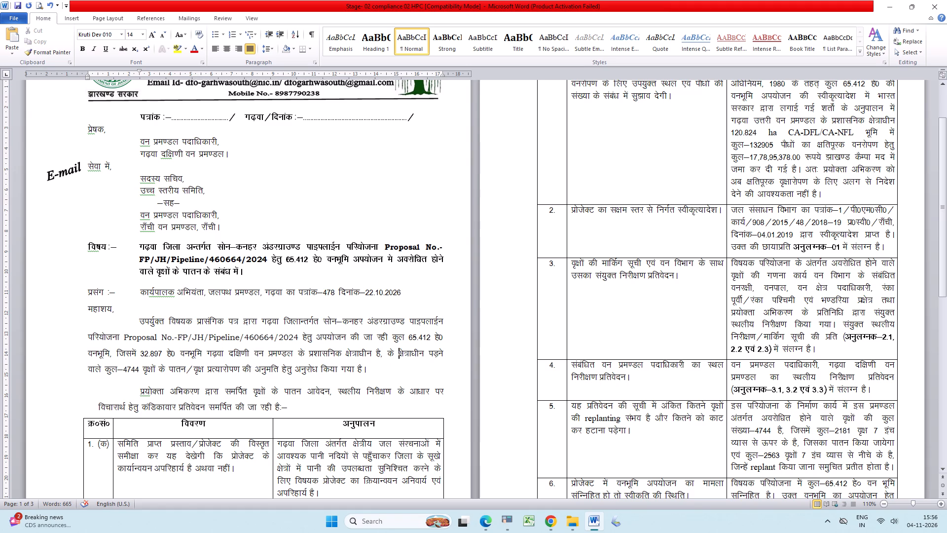
pyautogui.hotkey('shift', 'Right')
pyautogui.hotkey('shift', 'Right')
pyautogui.hotkey('shift', 'Right')
pyautogui.hotkey('shift', 'Right')
pyautogui.hotkey('shift', 'Right')
pyautogui.hotkey('shift', 'Right')
pyautogui.hotkey('shift', 'Right')
pyautogui.hotkey('shift', 'Right')
pyautogui.hotkey('shift', 'Right')
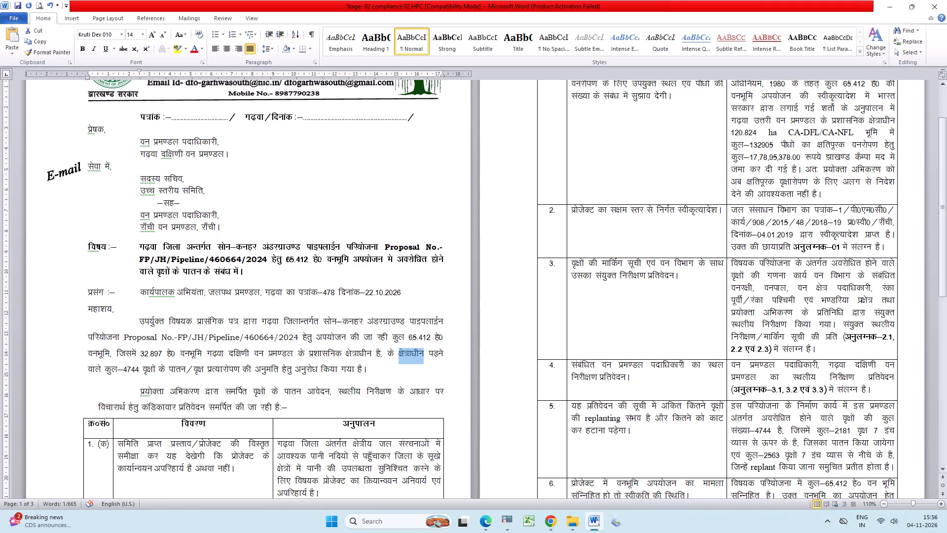
pyautogui.write('vf/klwfpr')
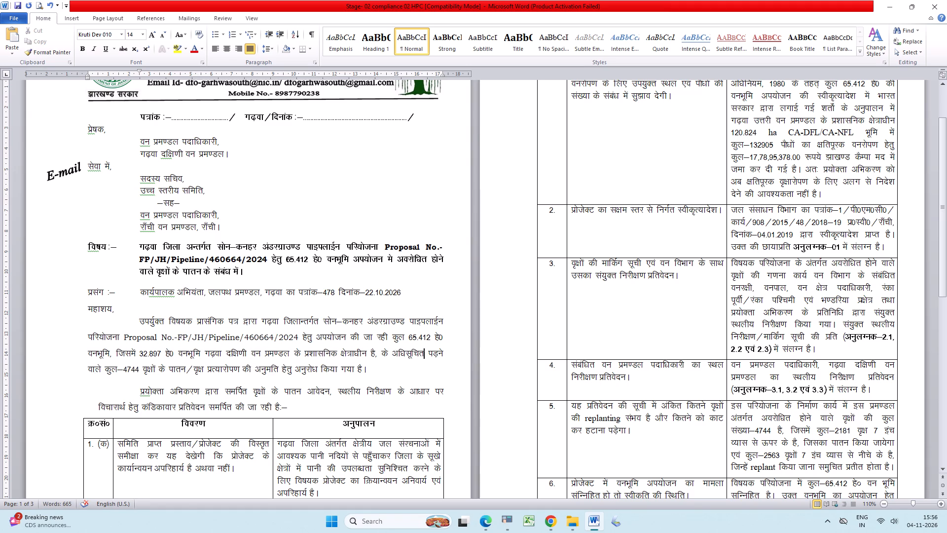
pyautogui.press('space')
pyautogui.write('ou')
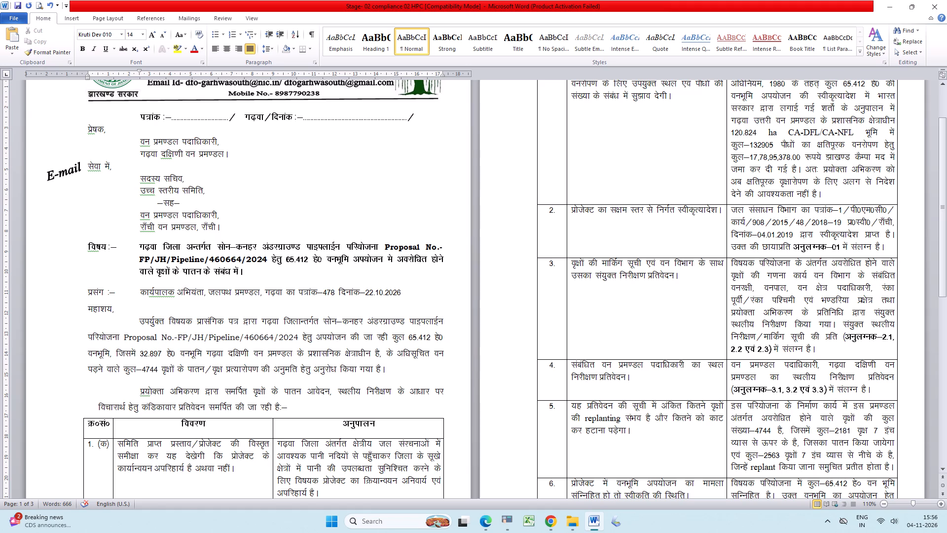
pyautogui.write('Hkwfe es')
pyautogui.press('a')
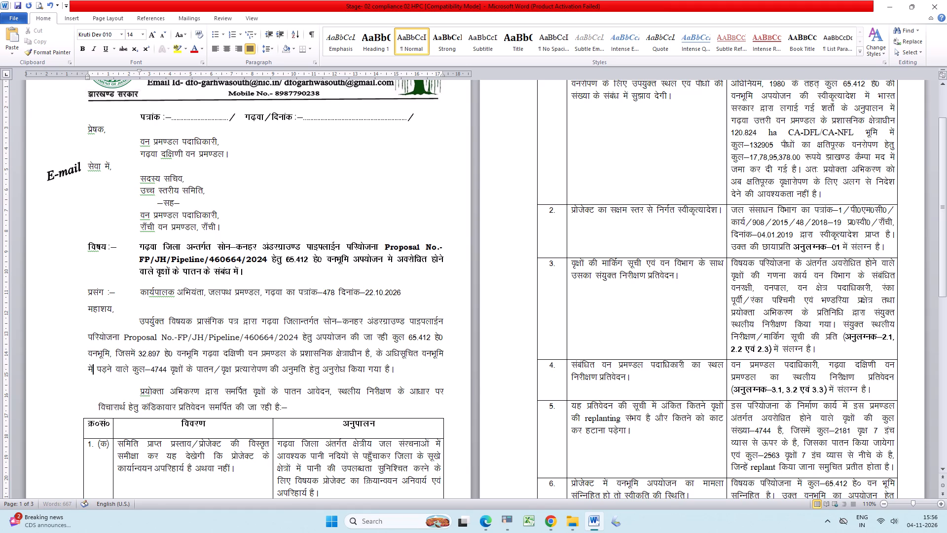
pyautogui.hotkey('ctrl', 's')
pyautogui.hotkey('ctrl', 's')
pyautogui.hotkey('ctrl', 's')
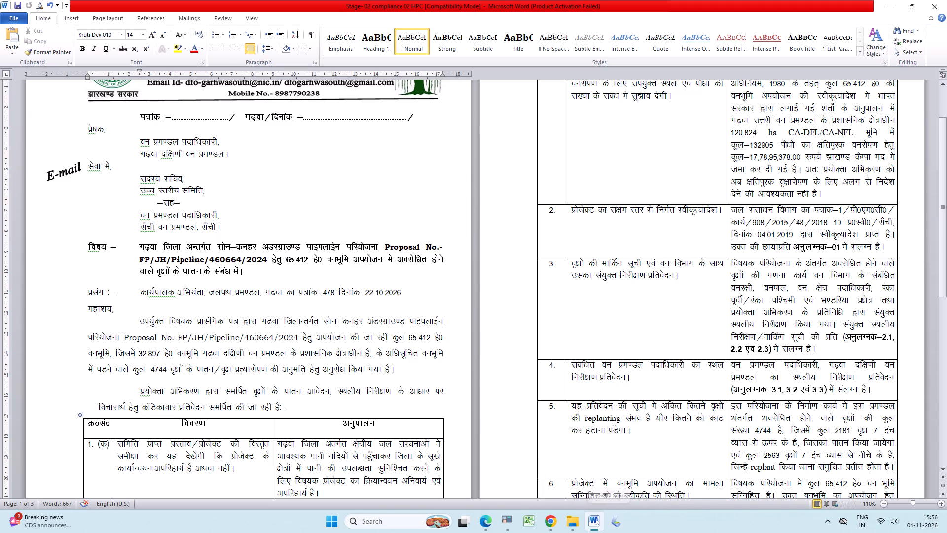
# In row 6's continuation on page 3, set the area after "सन्निहित" to 61.744 हे० and save the letter.
pyautogui.scroll(-3, 730, 428)
pyautogui.click(361, 268)
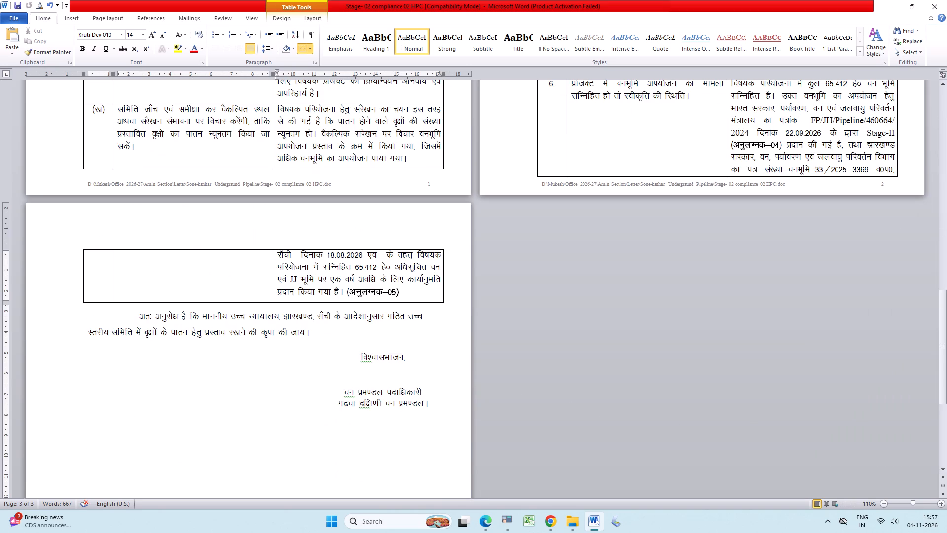
pyautogui.hotkey('shift', 'Right')
pyautogui.press('1')
pyautogui.press('Right')
pyautogui.hotkey('shift', 'Right')
pyautogui.write('744')
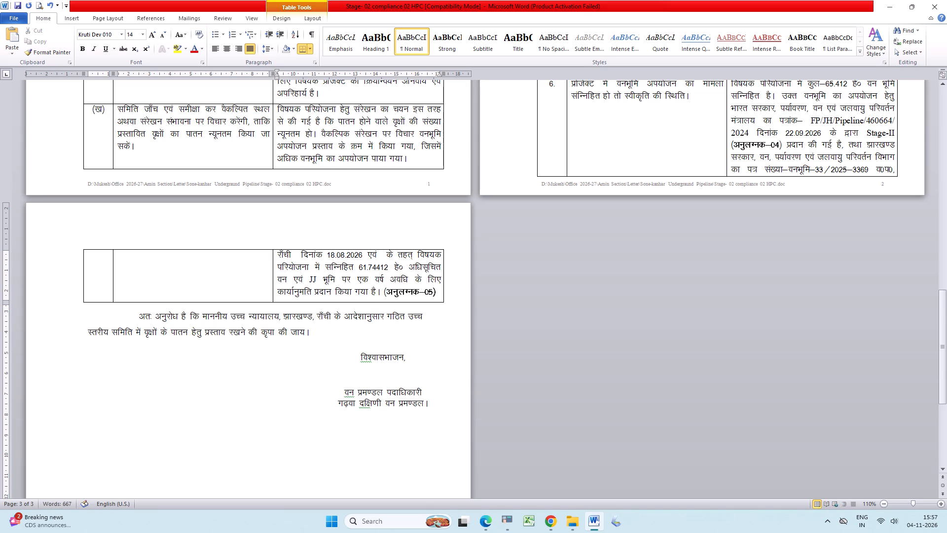
pyautogui.press('Delete')
pyautogui.press('Delete')
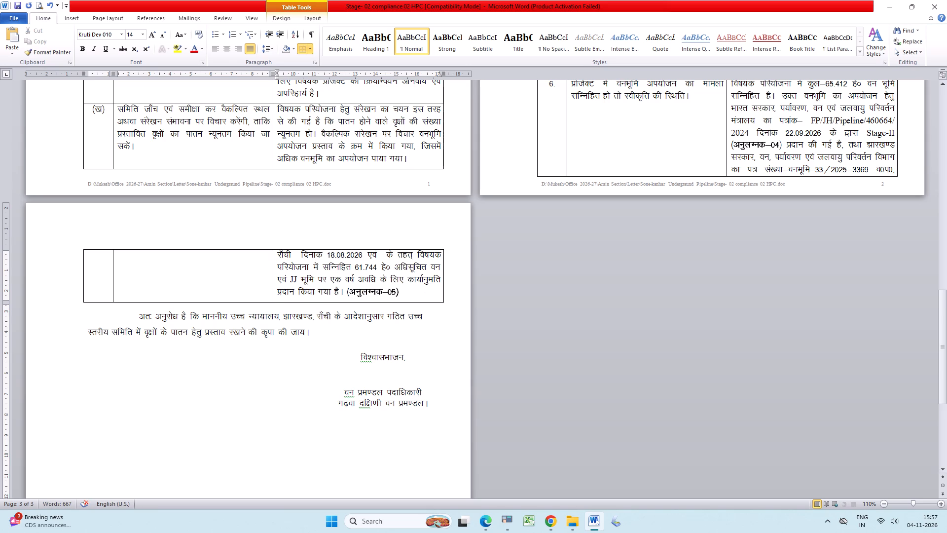
pyautogui.hotkey('ctrl', 's')
pyautogui.hotkey('ctrl', 's')
# Delete "एवं JJ" before "भूमि पर एक वर्ष अवधि" in row 6's compliance text and save the letter.
pyautogui.hotkey('ctrl', 'Right')
pyautogui.hotkey('ctrl', 'Right')
pyautogui.hotkey('ctrl', 'Right')
pyautogui.hotkey('ctrl', 'Right')
pyautogui.hotkey('ctrl', 'Right')
pyautogui.hotkey('ctrl', 'Right')
pyautogui.hotkey('ctrl', 'shift', 'Right')
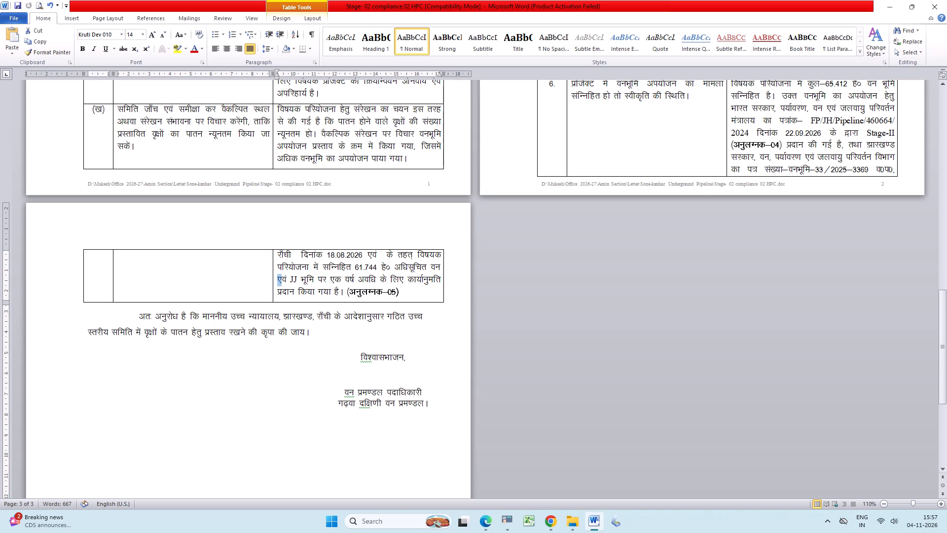
pyautogui.hotkey('ctrl', 'shift', 'Right')
pyautogui.hotkey('ctrl', 'shift', 'Right')
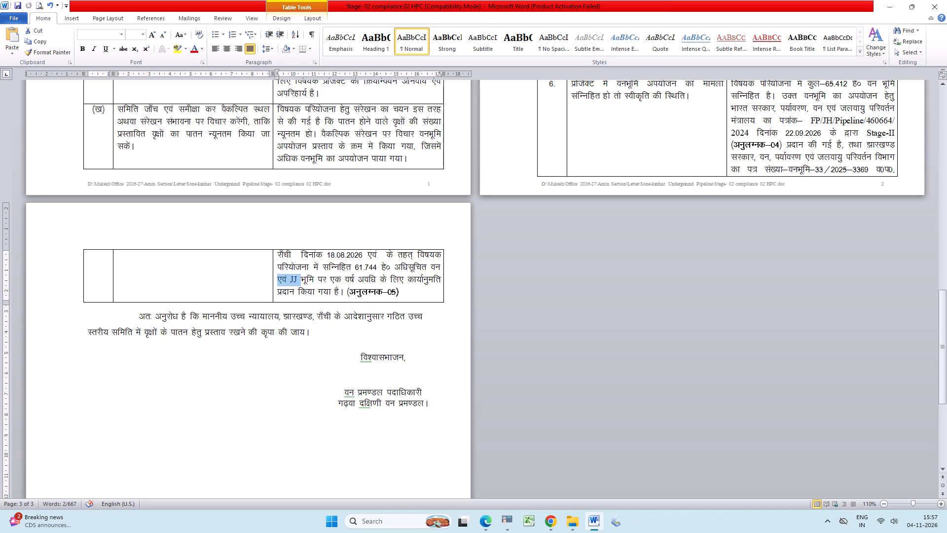
pyautogui.press('BackSpace')
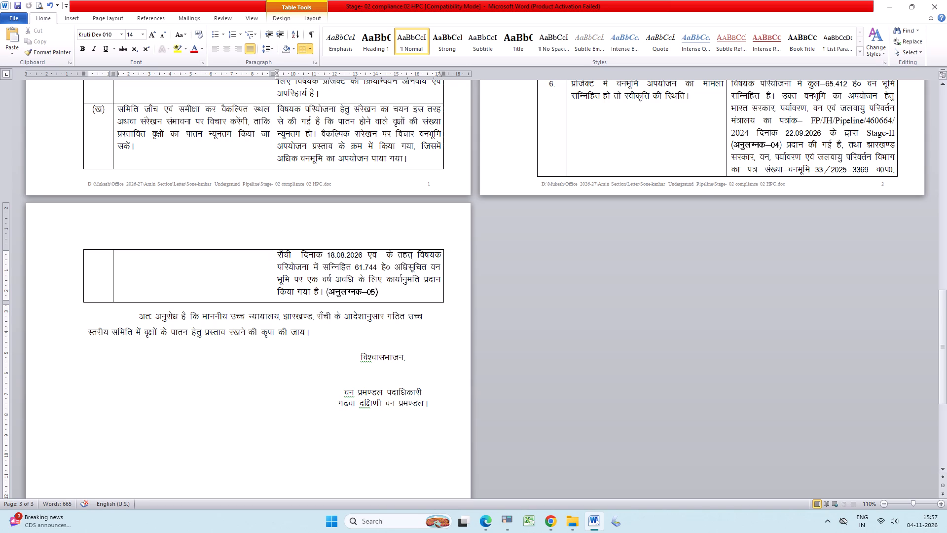
pyautogui.hotkey('ctrl', 's')
pyautogui.hotkey('ctrl', 's')
pyautogui.hotkey('ctrl', 's')
pyautogui.hotkey('ctrl', 's')
pyautogui.hotkey('ctrl', 's')
# In row 3's compliance text, insert "अधिसूचित वनभूमि में" between "अंतर्गत" and "अवरोधित होने वाले".
pyautogui.keyDown('shift'); pyautogui.scroll(-1, 528, 274); pyautogui.keyUp('shift')
pyautogui.keyDown('shift'); pyautogui.scroll(3, 528, 274); pyautogui.keyUp('shift')
pyautogui.keyDown('ctrl'); pyautogui.scroll(6, 528, 274); pyautogui.keyUp('ctrl')
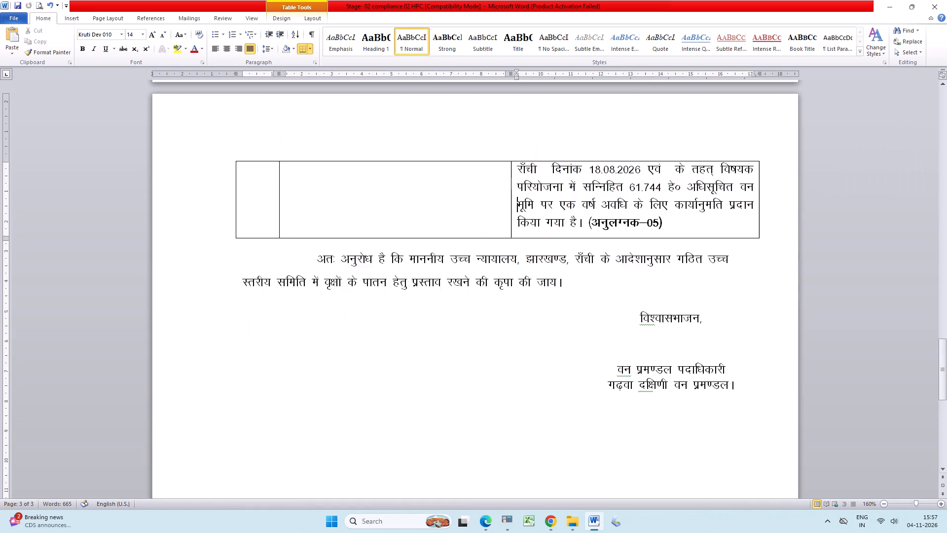
pyautogui.keyDown('ctrl'); pyautogui.scroll(3, 529, 294); pyautogui.keyUp('ctrl')
pyautogui.scroll(5, 592, 307)
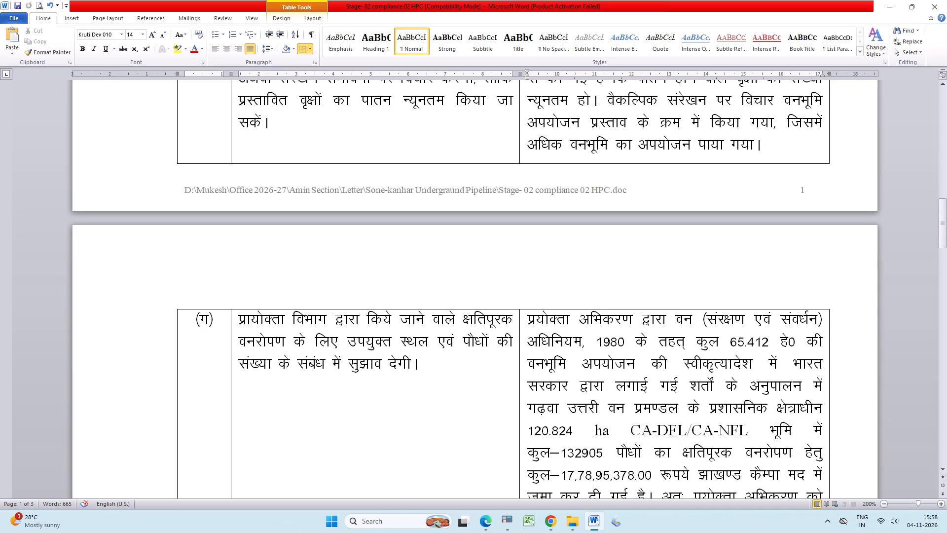
pyautogui.scroll(-2, 602, 354)
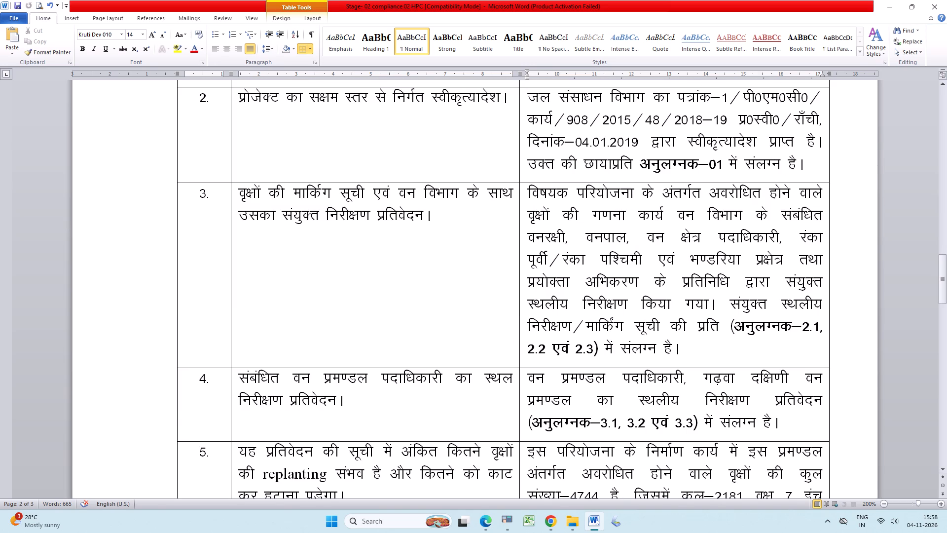
pyautogui.click(710, 193)
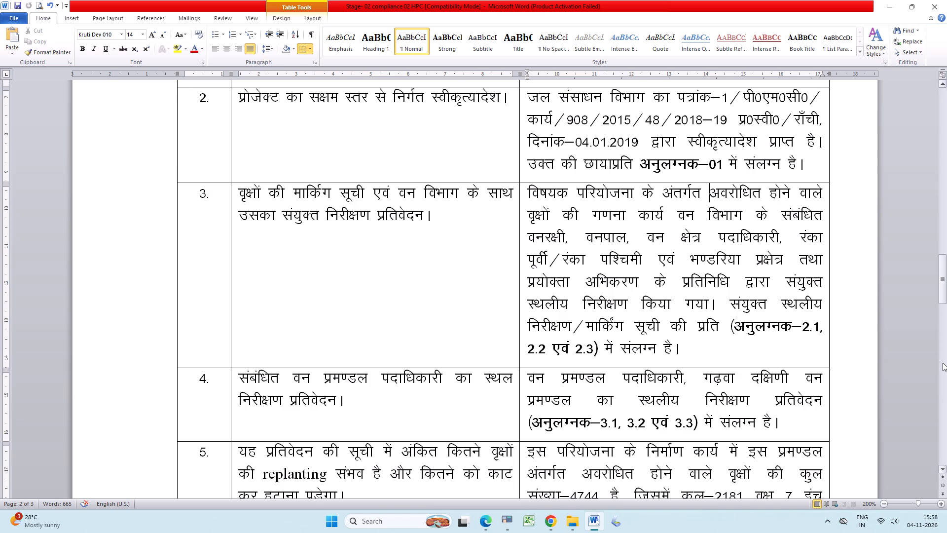
pyautogui.write('vf/klwfpr ou')
pyautogui.press('space')
pyautogui.press('BackSpace')
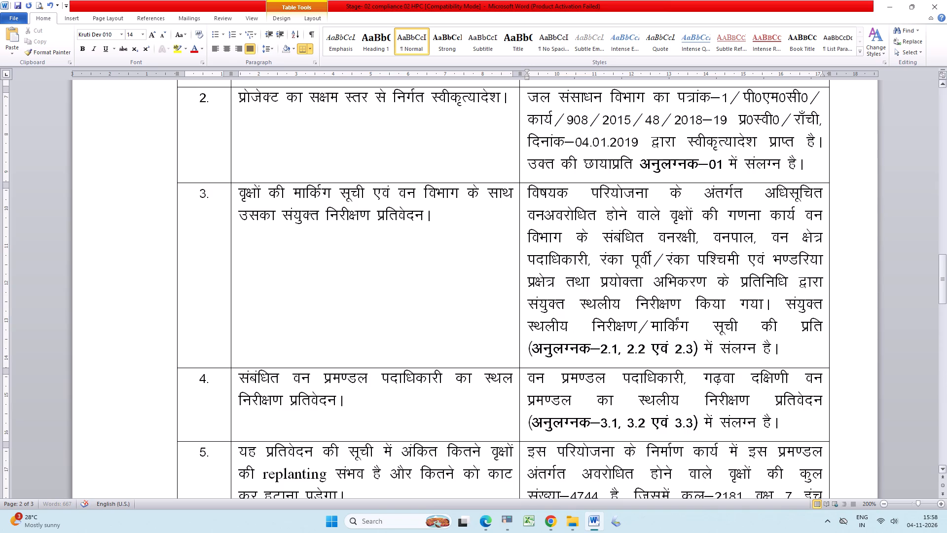
pyautogui.write('Hkwfe esa')
pyautogui.press('space')
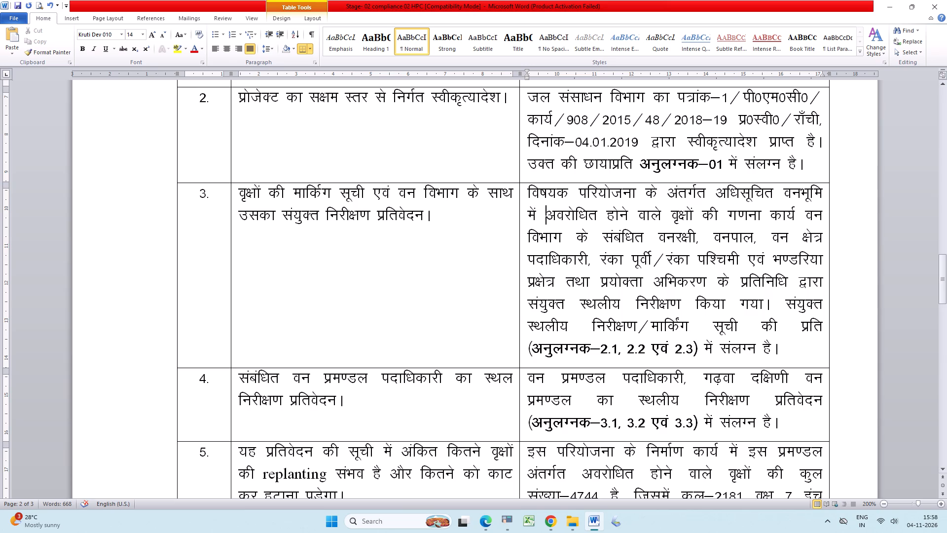
# In row 5's compliance text, insert "अधिसूचित वनभूमि में" between "अंतर्गत" and "अवरोधित होने वाले", and save the letter.
pyautogui.scroll(-1, 888, 467)
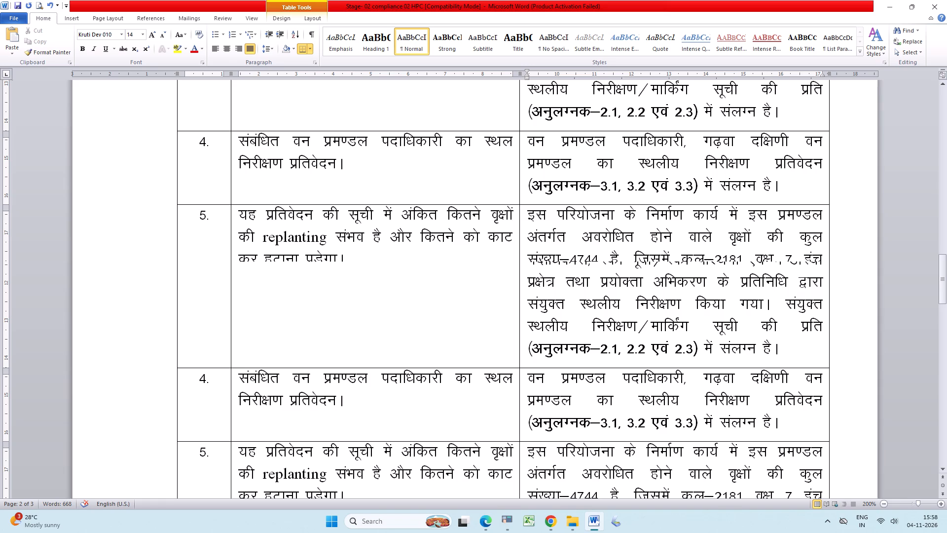
pyautogui.click(662, 323)
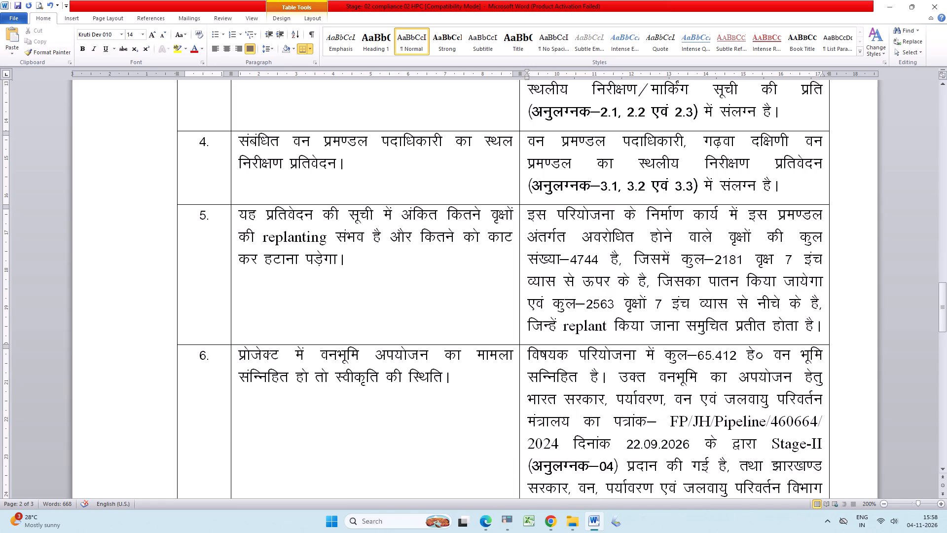
pyautogui.click(573, 236)
pyautogui.press('space')
pyautogui.write('vf/kml')
pyautogui.press('BackSpace')
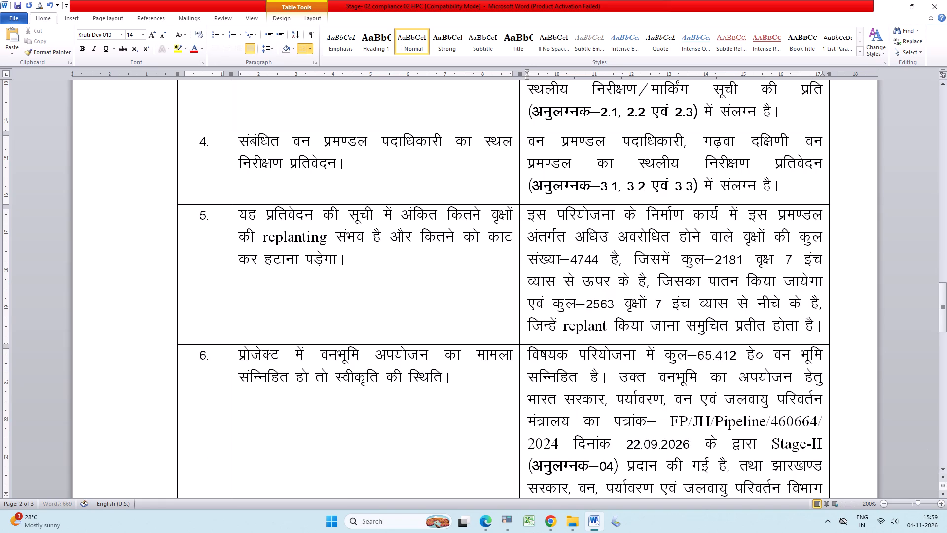
pyautogui.press('BackSpace')
pyautogui.write('lwfpr ouHkwfe esa')
pyautogui.hotkey('ctrl', 's')
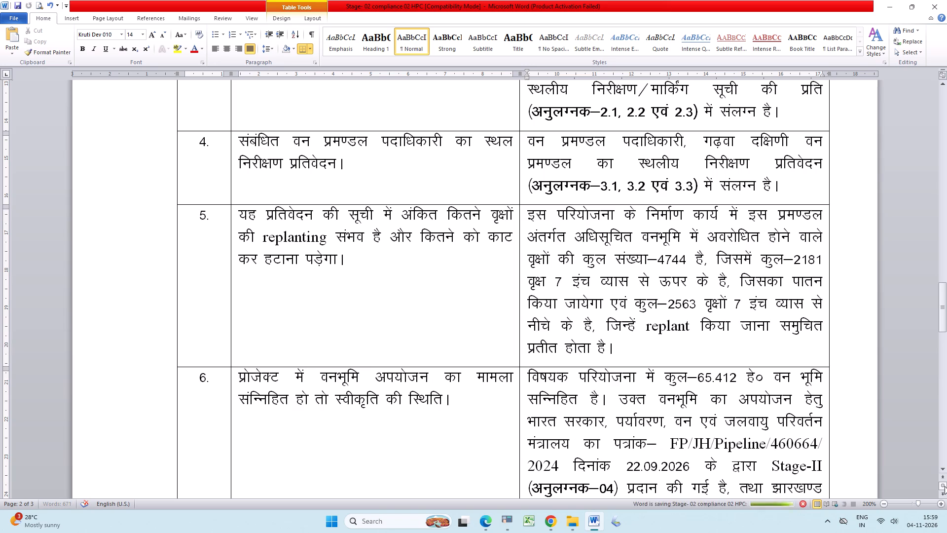
# Save the letter with the row 5 wording.
pyautogui.hotkey('ctrl', 's')
pyautogui.hotkey('ctrl', 's')
pyautogui.hotkey('ctrl', 's')
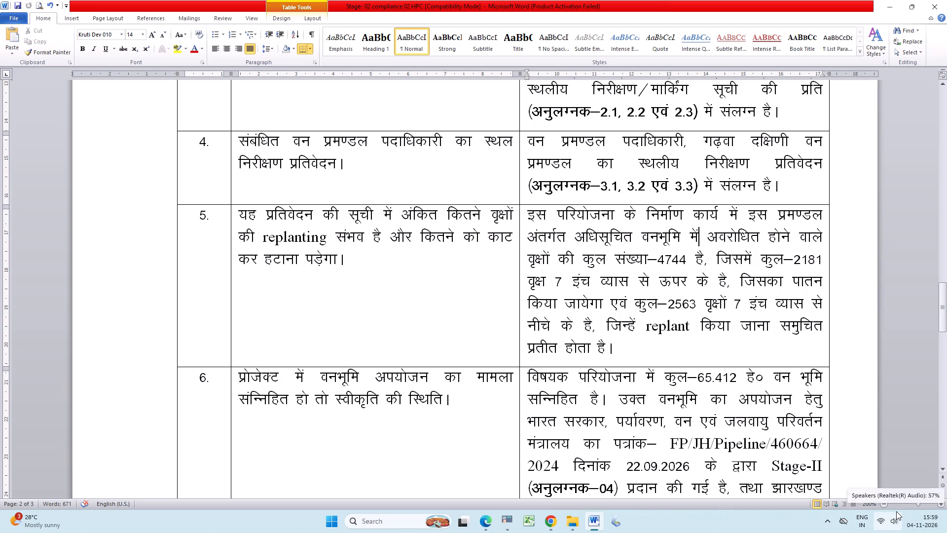
# At the start of row 6's compliance text, set the total forest land area after "कुल" to 61.744 हे० and save the letter.
pyautogui.scroll(-1, 896, 511)
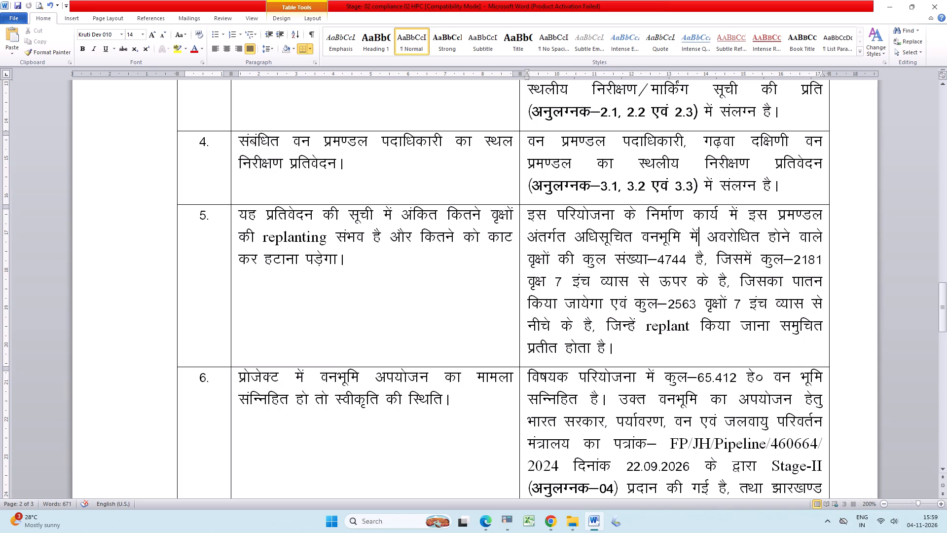
pyautogui.click(704, 378)
pyautogui.hotkey('shift', 'Right')
pyautogui.press('1')
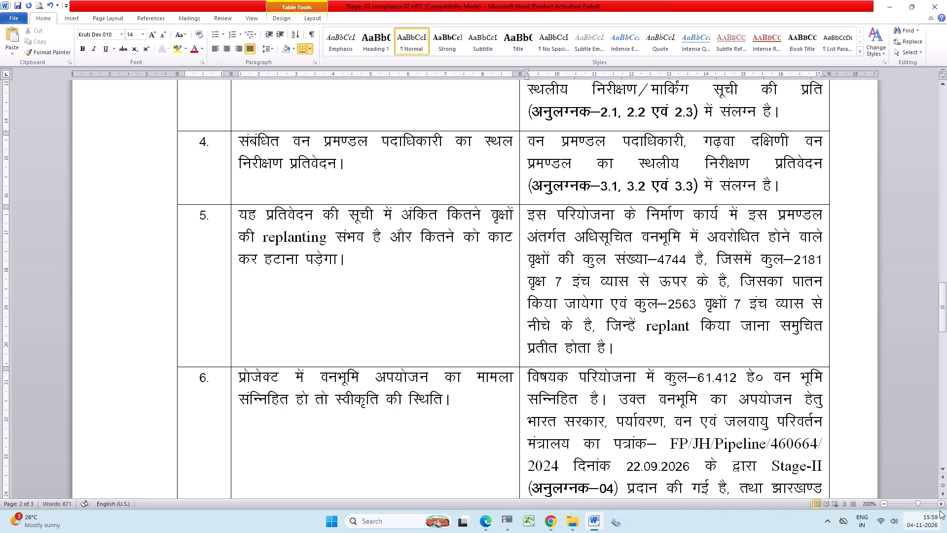
pyautogui.press('Right')
pyautogui.hotkey('shift', 'Right')
pyautogui.hotkey('shift', 'Right')
pyautogui.hotkey('shift', 'Right')
pyautogui.press('7')
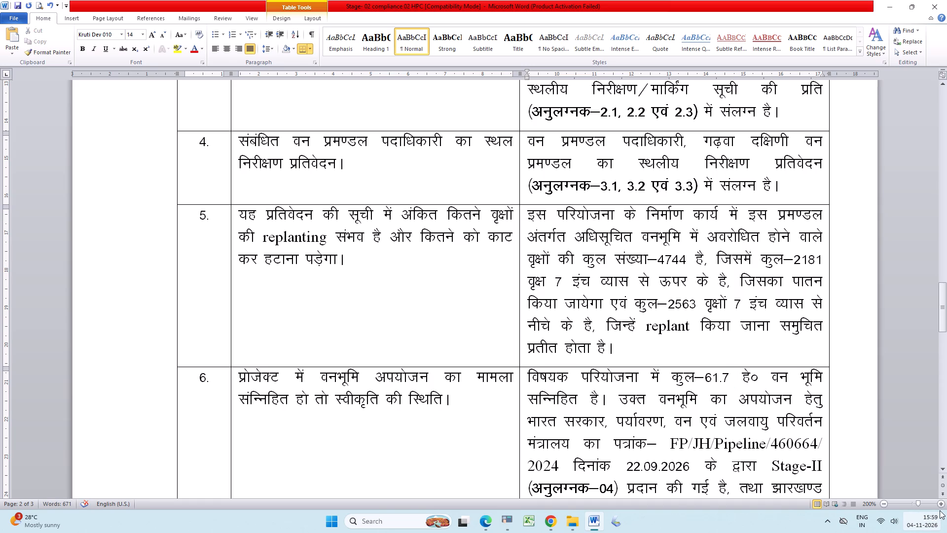
pyautogui.write('44')
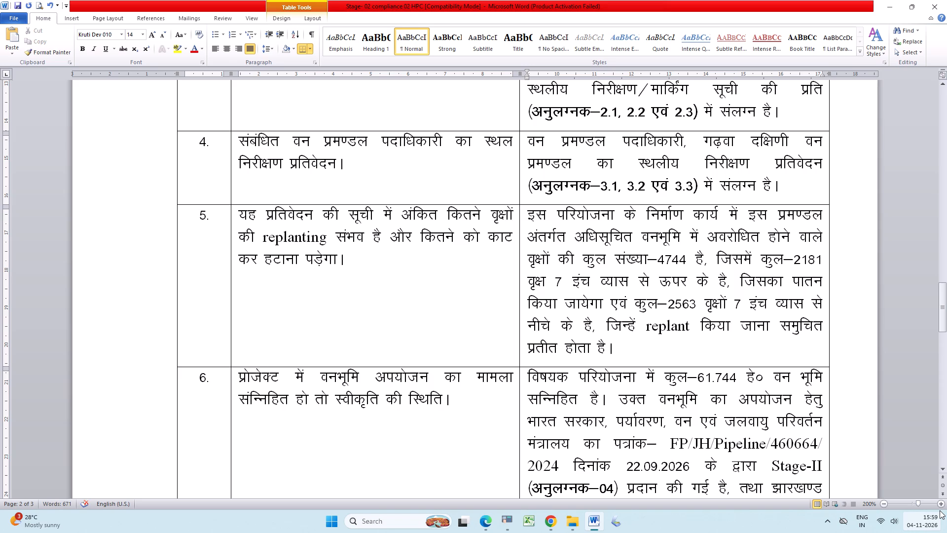
pyautogui.hotkey('ctrl', 'Right')
pyautogui.hotkey('ctrl', 'Right')
pyautogui.hotkey('ctrl', 'Right')
pyautogui.hotkey('ctrl', 'Right')
pyautogui.hotkey('ctrl', 'Right')
pyautogui.hotkey('ctrl', 'Left')
pyautogui.hotkey('ctrl', 's')
pyautogui.hotkey('ctrl', 's')
pyautogui.hotkey('ctrl', 's')
# In row 6's first compliance sentence, replace "सन्निहित" after "वन भूमि" with "सम्मलित".
pyautogui.press('Right')
pyautogui.press('Right')
pyautogui.hotkey('shift', 'Right')
pyautogui.hotkey('shift', 'Right')
pyautogui.hotkey('shift', 'Right')
pyautogui.hotkey('shift', 'Right')
pyautogui.hotkey('shift', 'Right')
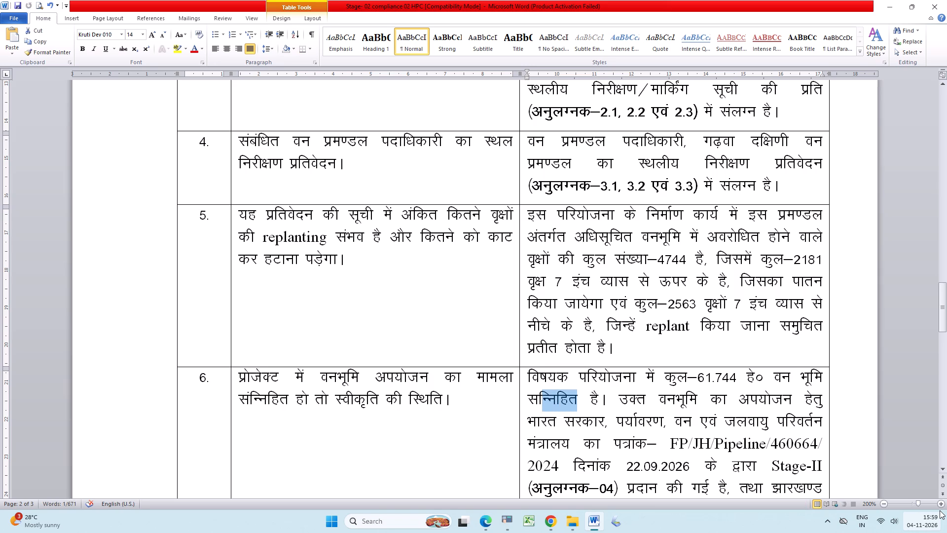
pyautogui.press('d')
pyautogui.press('BackSpace')
pyautogui.write('efY')
pyautogui.press('BackSpace')
pyautogui.press('BackSpace')
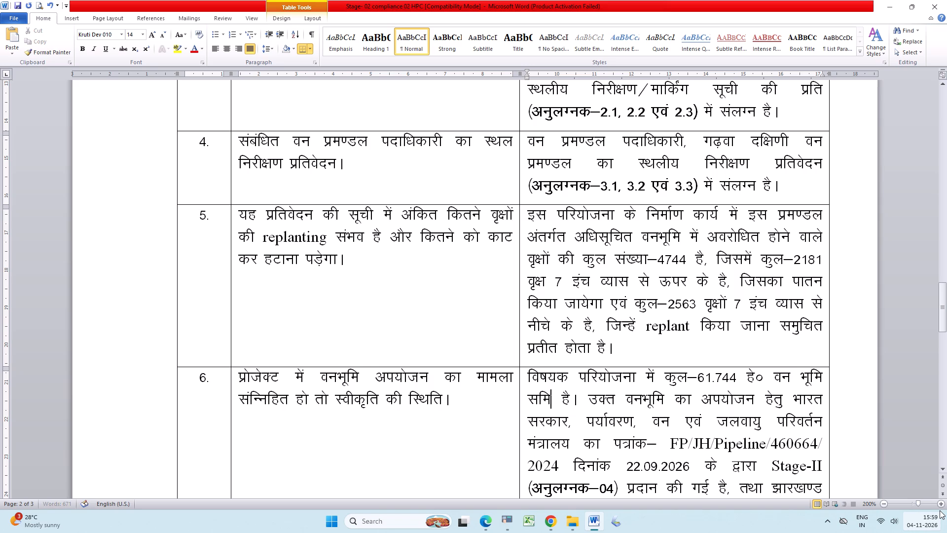
pyautogui.press('BackSpace')
pyautogui.press('BackSpace')
pyautogui.press('BackSpace')
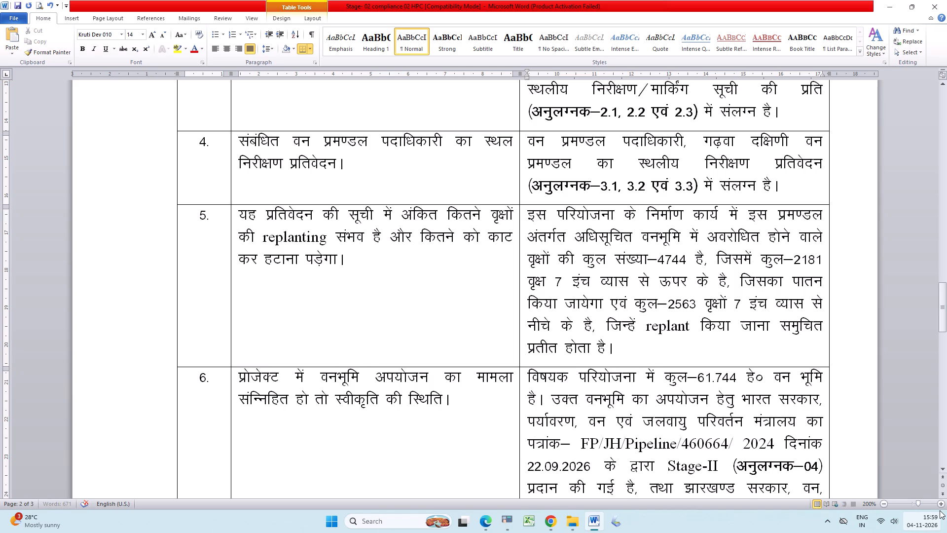
pyautogui.write('le')
pyautogui.press('BackSpace')
pyautogui.write('fef')
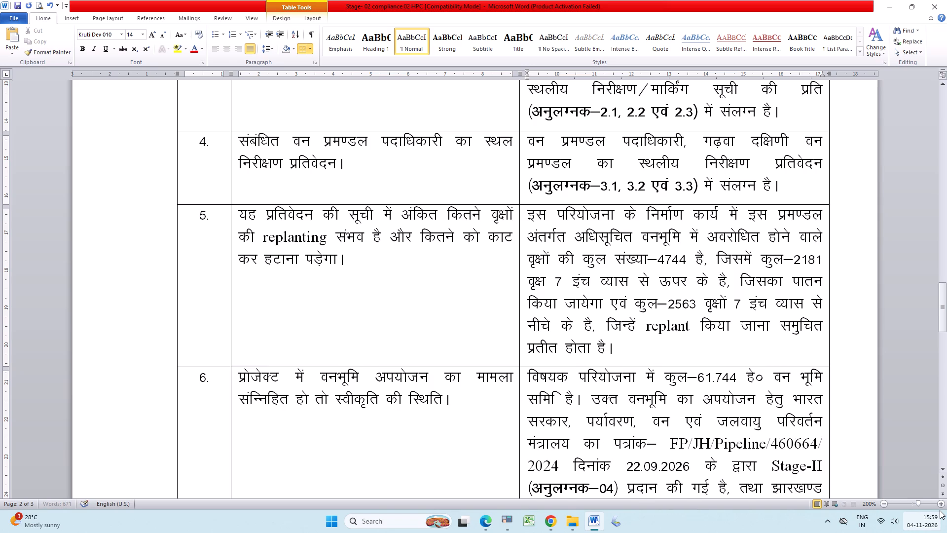
pyautogui.press('BackSpace')
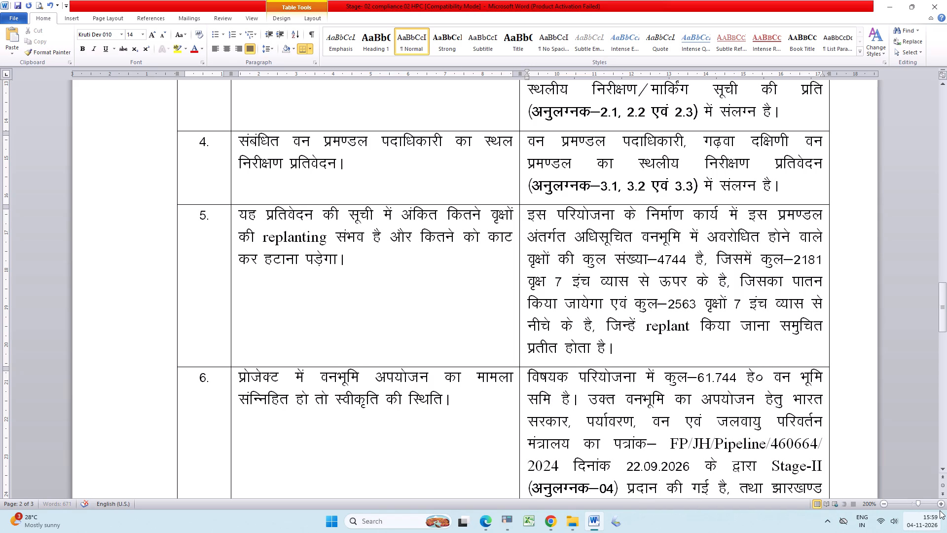
pyautogui.press('BackSpace')
pyautogui.hotkey('shift', 'e')
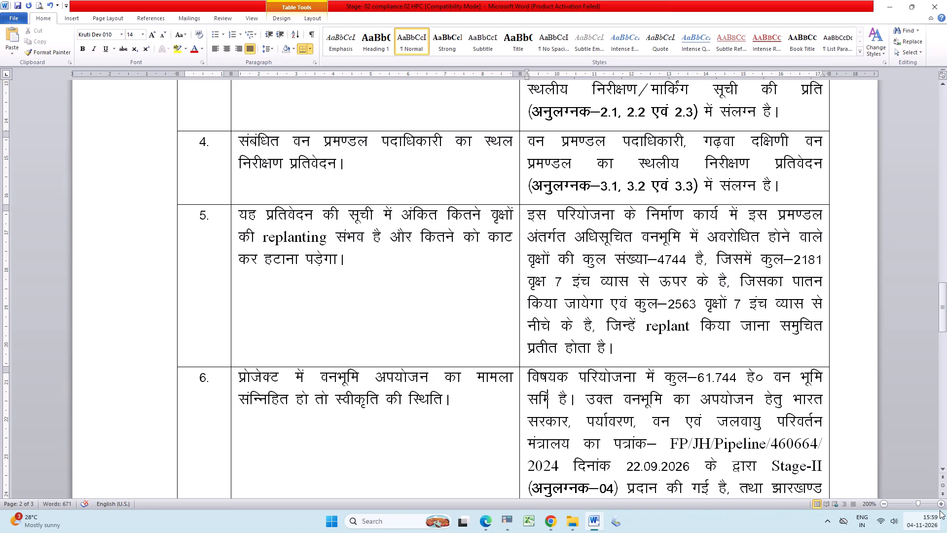
pyautogui.press('BackSpace')
pyautogui.press('e')
pyautogui.press('f')
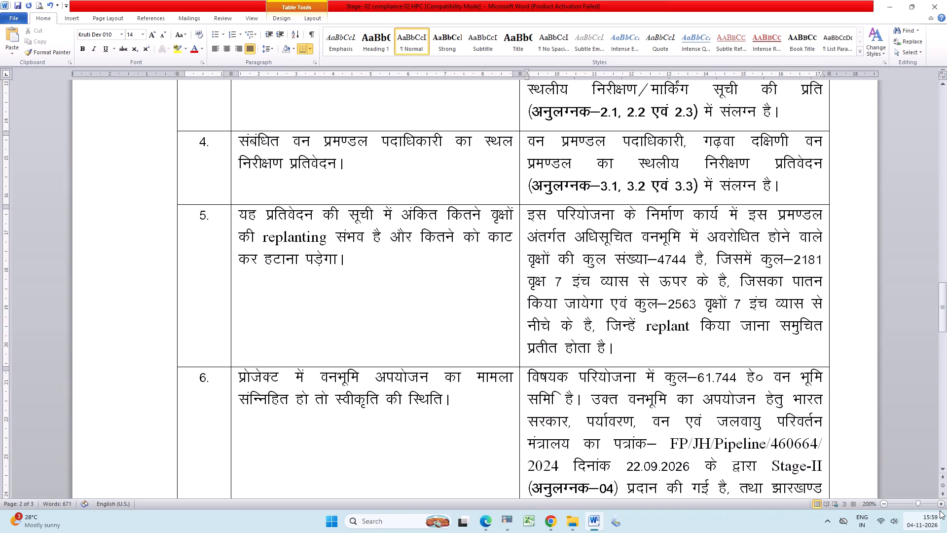
pyautogui.press('BackSpace')
pyautogui.press('BackSpace')
pyautogui.press('BackSpace')
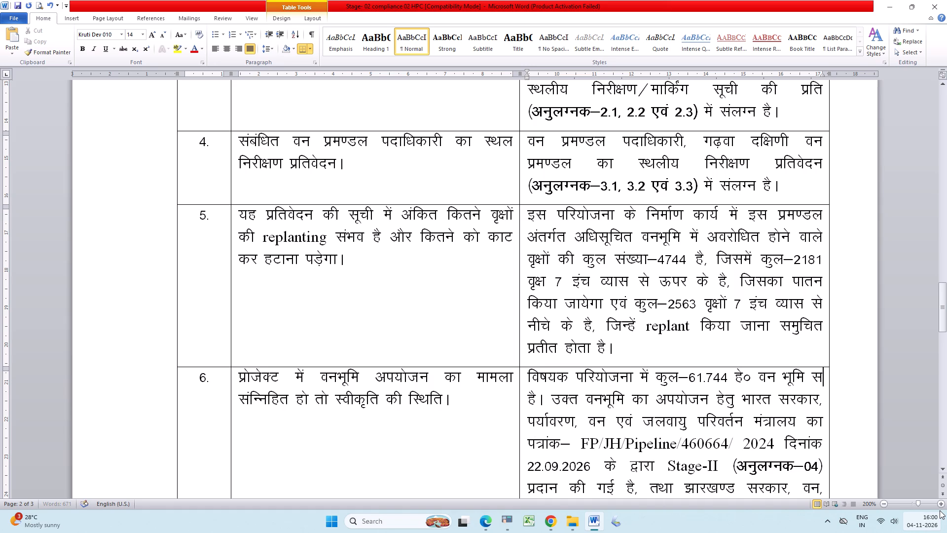
pyautogui.write('Ee')
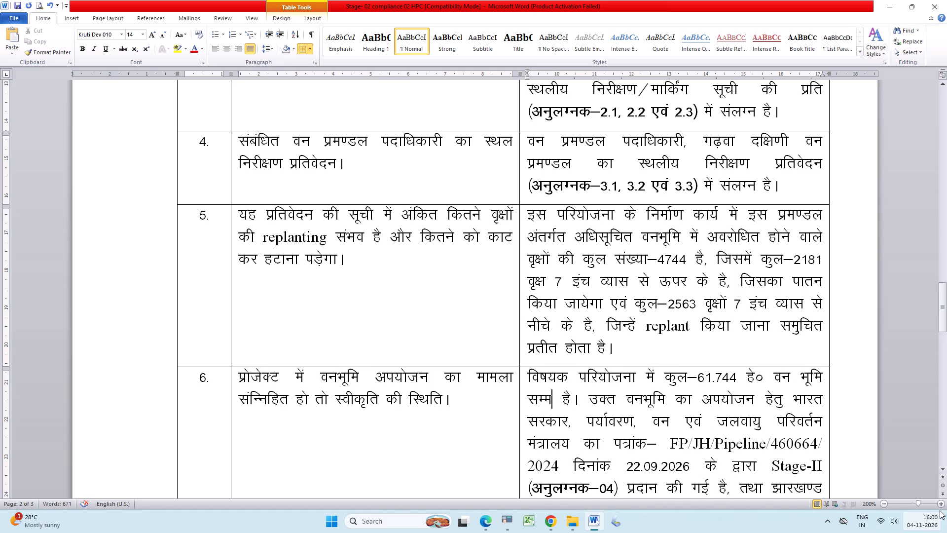
pyautogui.write('fyr')
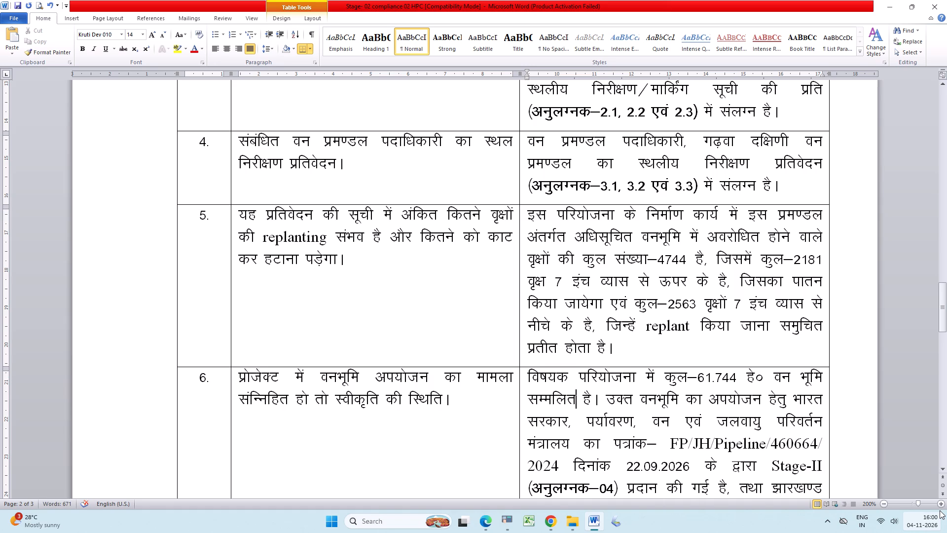
# Add the missing short-i vowel sign to the replacement word in row 6, making it "सम्मिलित", and add a space after it.
pyautogui.press('Left')
pyautogui.press('Left')
pyautogui.press('Left')
pyautogui.press('Left')
pyautogui.press('Left')
pyautogui.press('f')
pyautogui.press('Right')
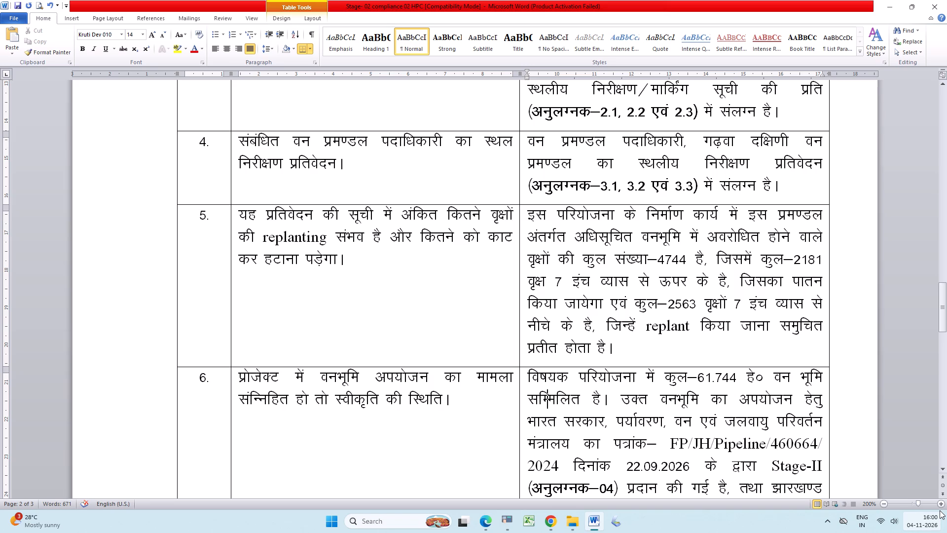
pyautogui.press('Right')
pyautogui.press('Right')
pyautogui.press('Right')
pyautogui.press('Right')
pyautogui.press('space')
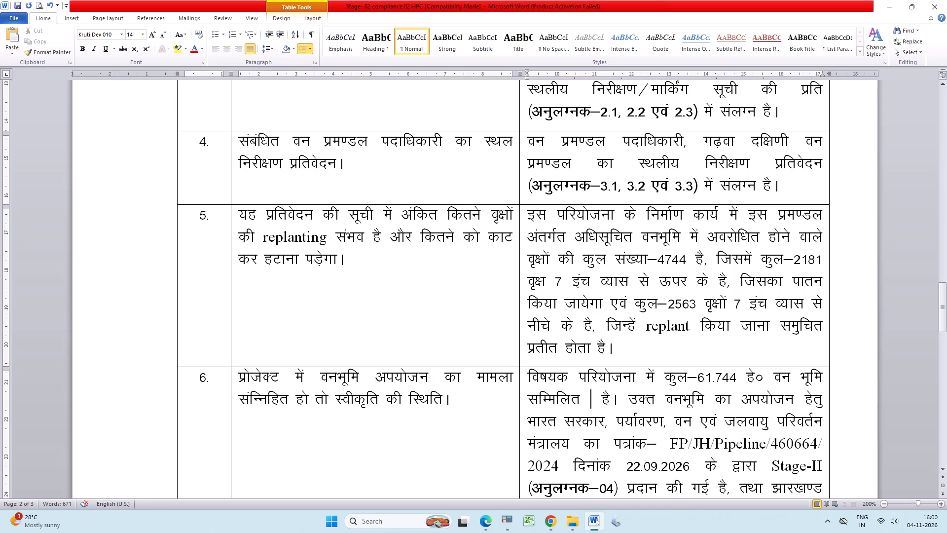
# Switch to Chrome and search Google in a new tab for "sammilit in hindi" to check the word's spelling.
pyautogui.click(538, 396)
pyautogui.click(547, 524)
pyautogui.click(495, 8)
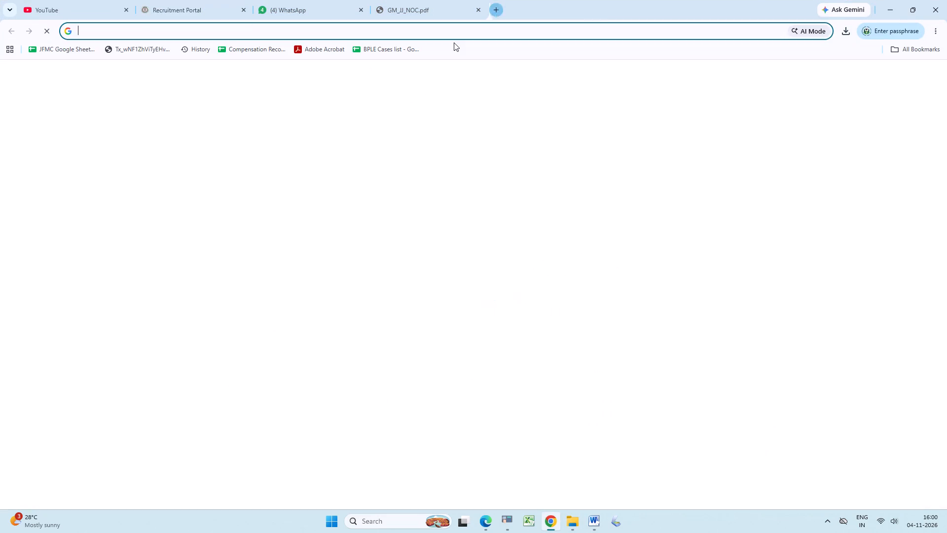
pyautogui.press('s')
pyautogui.press('a')
pyautogui.write('mm')
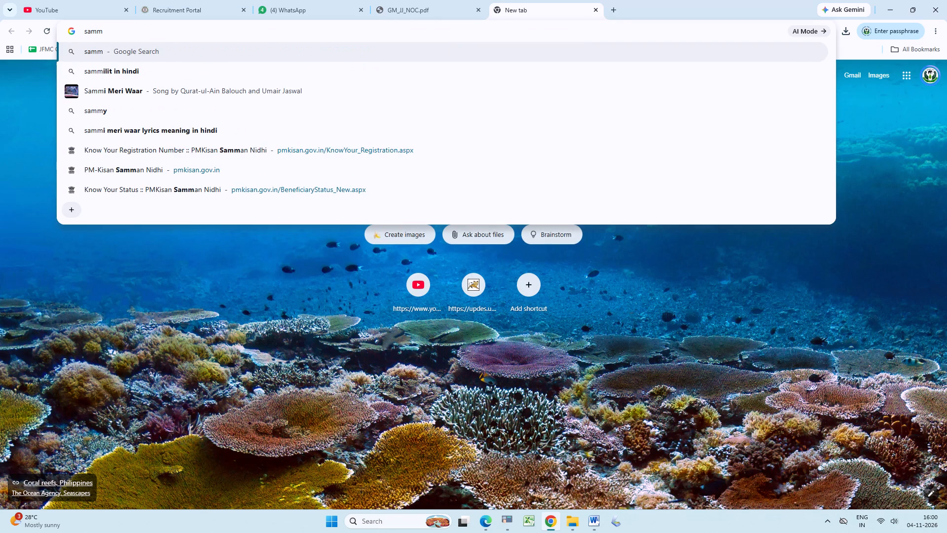
pyautogui.press('i')
pyautogui.press('Return')
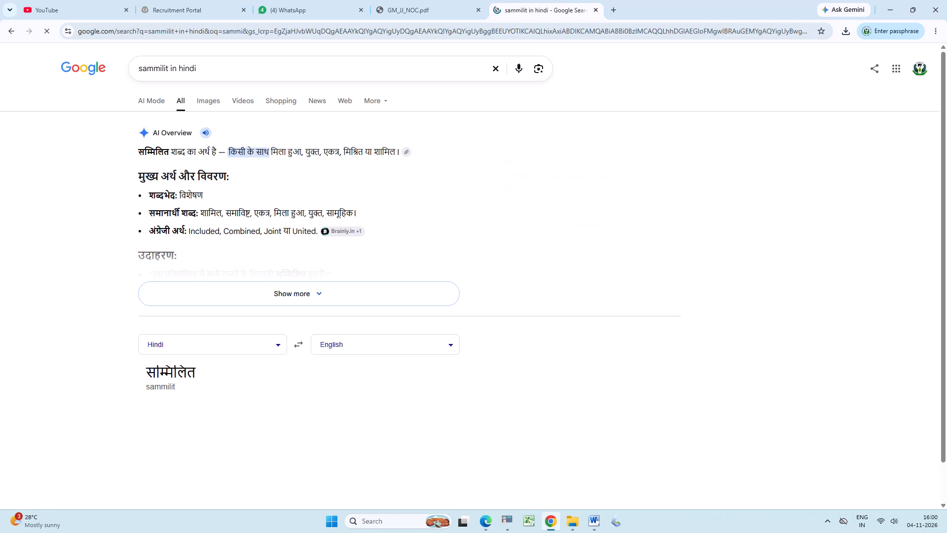
pyautogui.click(169, 152)
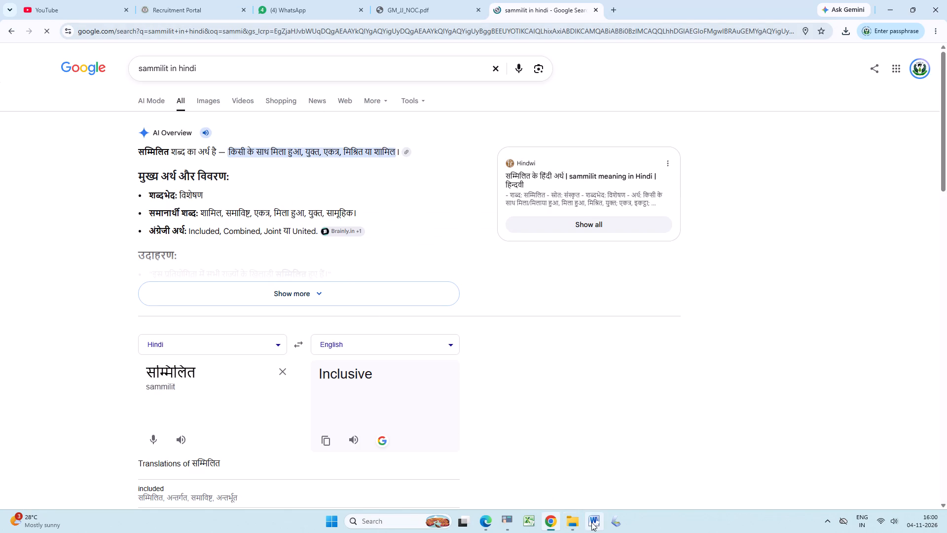
# Return to the letter in Word, leave a single space between "सम्मिलित" and "है" in row 6, and save.
pyautogui.click(618, 473)
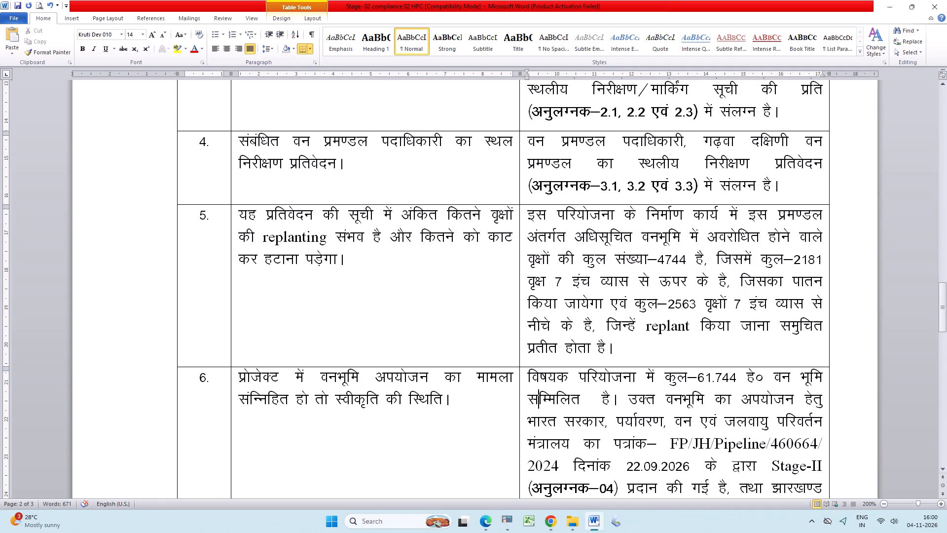
pyautogui.click(579, 396)
pyautogui.press('Delete')
pyautogui.press('Delete')
pyautogui.press('space')
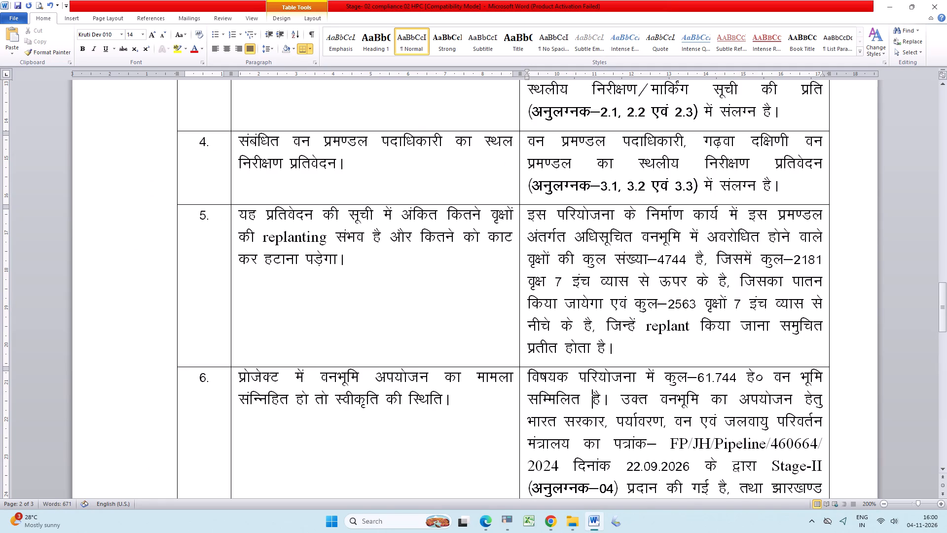
pyautogui.hotkey('ctrl', 's')
pyautogui.hotkey('ctrl', 's')
# Save the letter and insert a space and an opening parenthesis after "द्वारा", before "Stage-II", in row 6's compliance text.
pyautogui.scroll(-1, 793, 388)
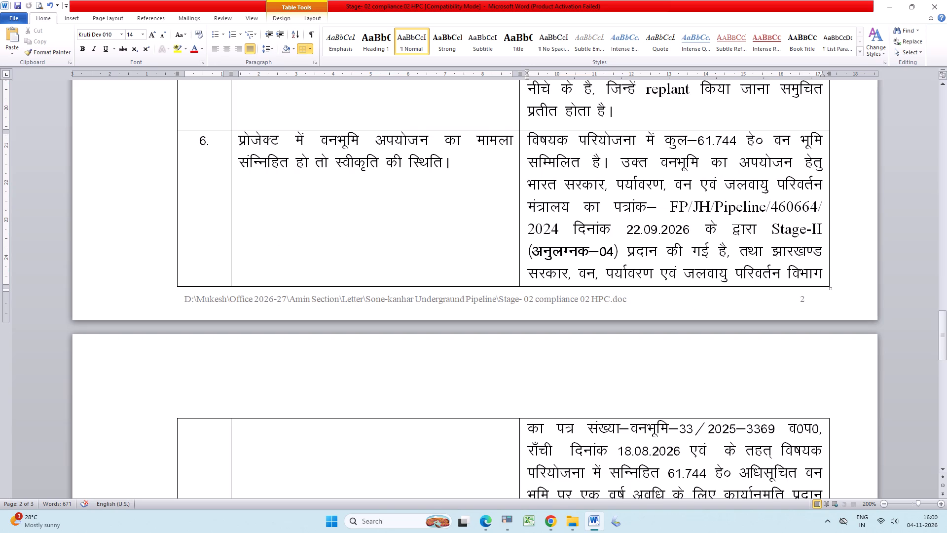
pyautogui.click(761, 225)
pyautogui.press('Right')
pyautogui.press('Left')
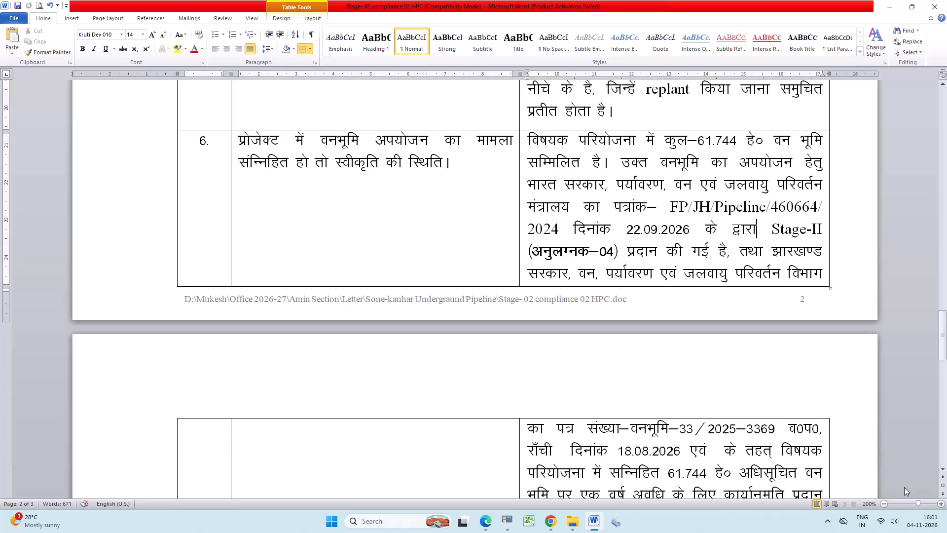
pyautogui.hotkey('ctrl', 's')
pyautogui.hotkey('ctrl', 's')
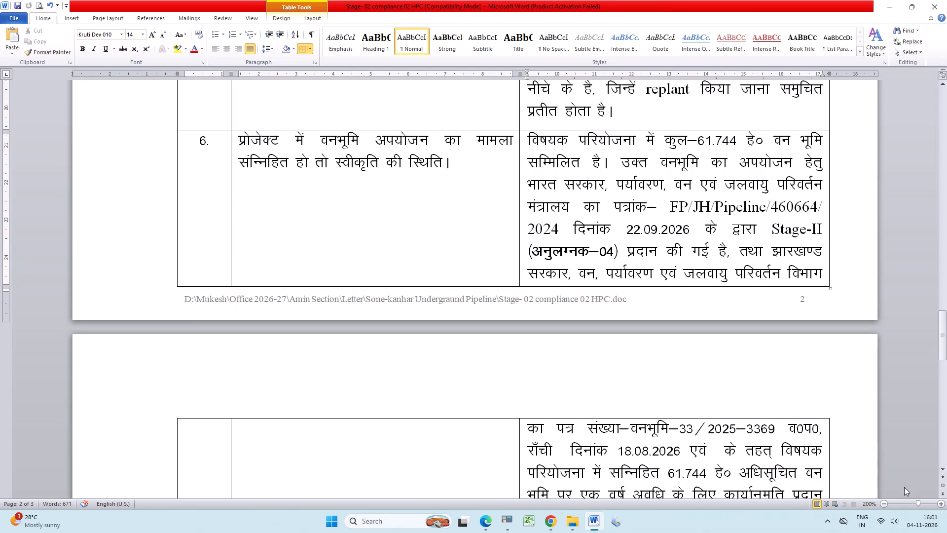
pyautogui.press('space')
pyautogui.hotkey('alt', '0')
pyautogui.hotkey('alt', '1')
pyautogui.hotkey('alt', '8')
pyautogui.hotkey('alt', '8')
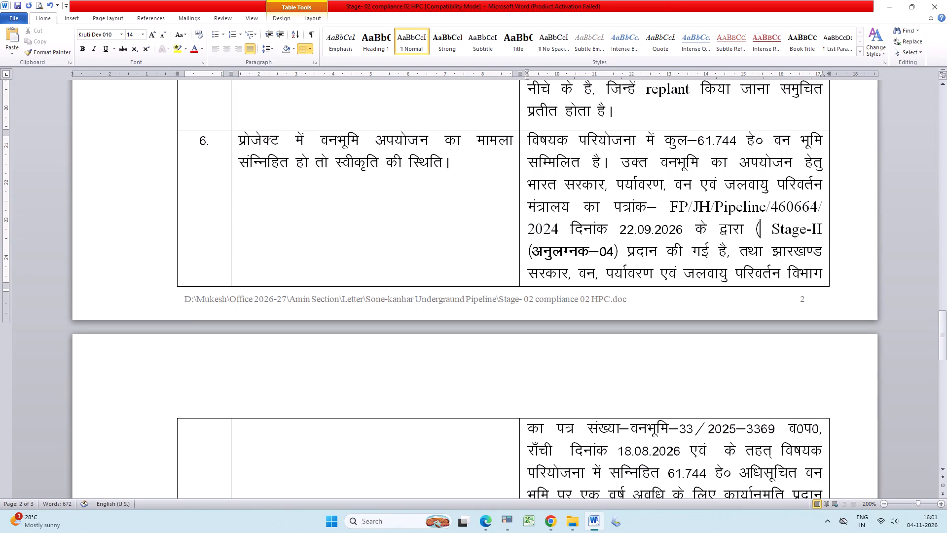
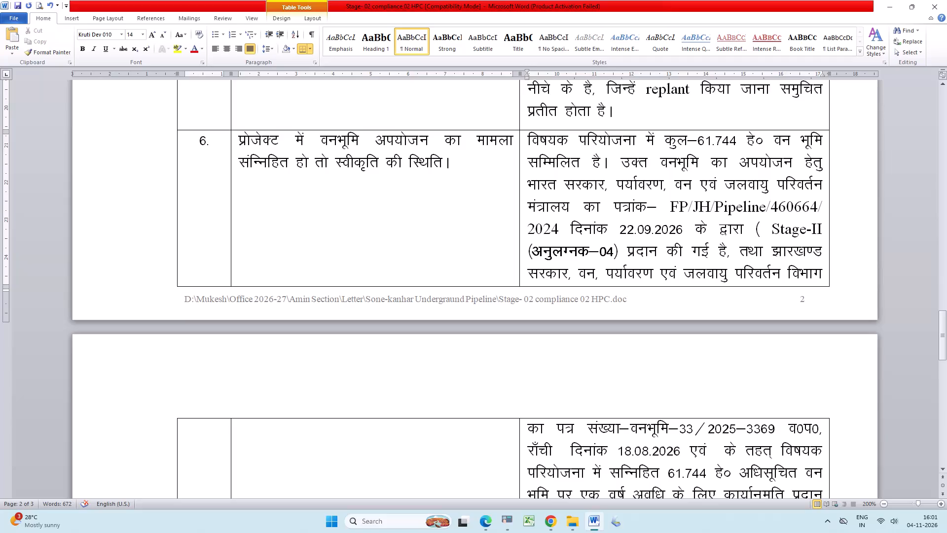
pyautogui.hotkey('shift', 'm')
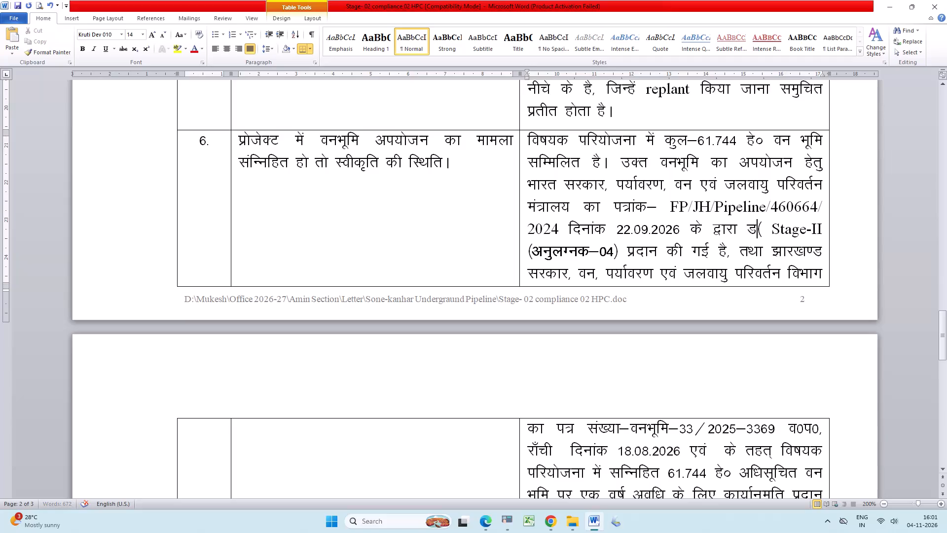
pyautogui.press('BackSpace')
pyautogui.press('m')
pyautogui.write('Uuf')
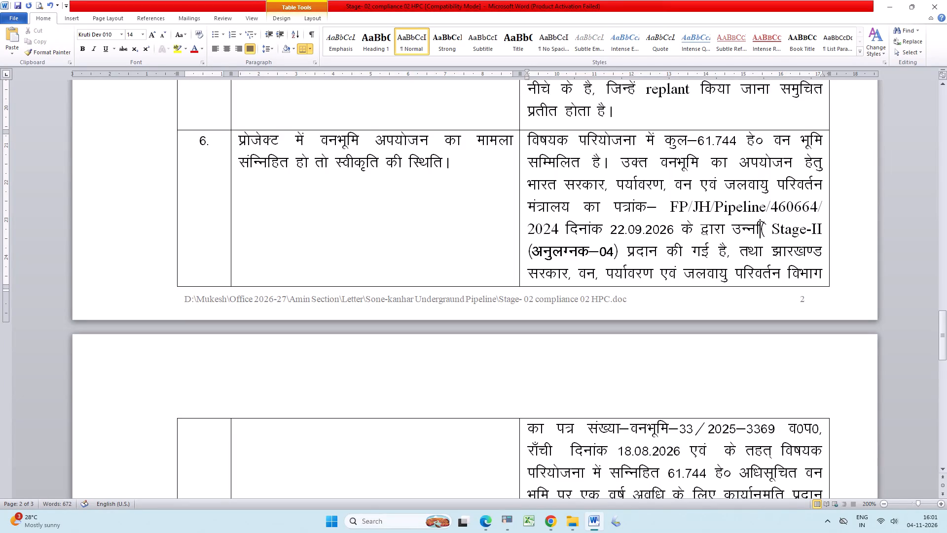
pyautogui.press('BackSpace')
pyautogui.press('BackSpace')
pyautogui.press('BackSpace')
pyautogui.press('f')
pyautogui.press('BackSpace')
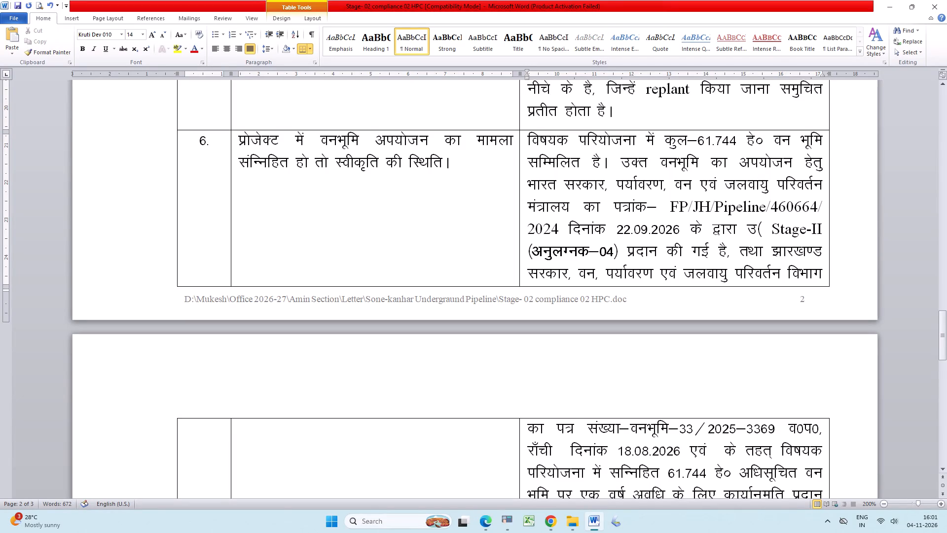
# Add a space and the word "approval" after "Stage-II" in row 6's compliance text.
pyautogui.press('Right')
pyautogui.press('Right')
pyautogui.press('Right')
pyautogui.press('Right')
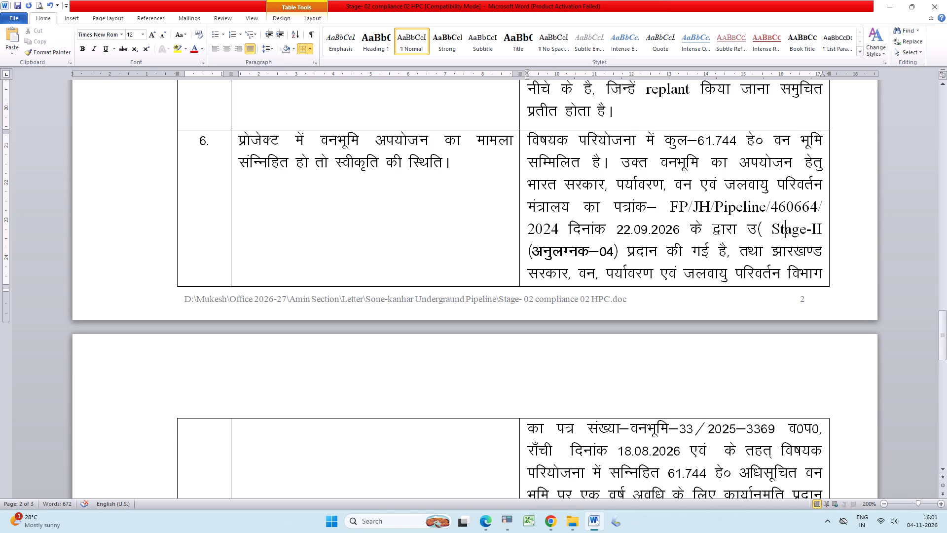
pyautogui.press('Right')
pyautogui.press('Right')
pyautogui.press('Right')
pyautogui.press('Right')
pyautogui.press('Right')
pyautogui.press('Right')
pyautogui.press('a')
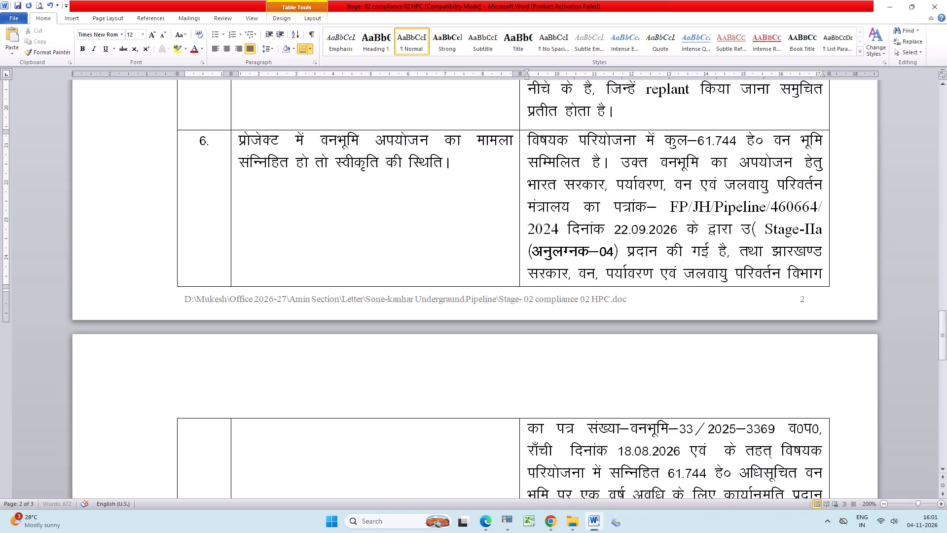
pyautogui.press('BackSpace')
pyautogui.press('space')
pyautogui.write('A')
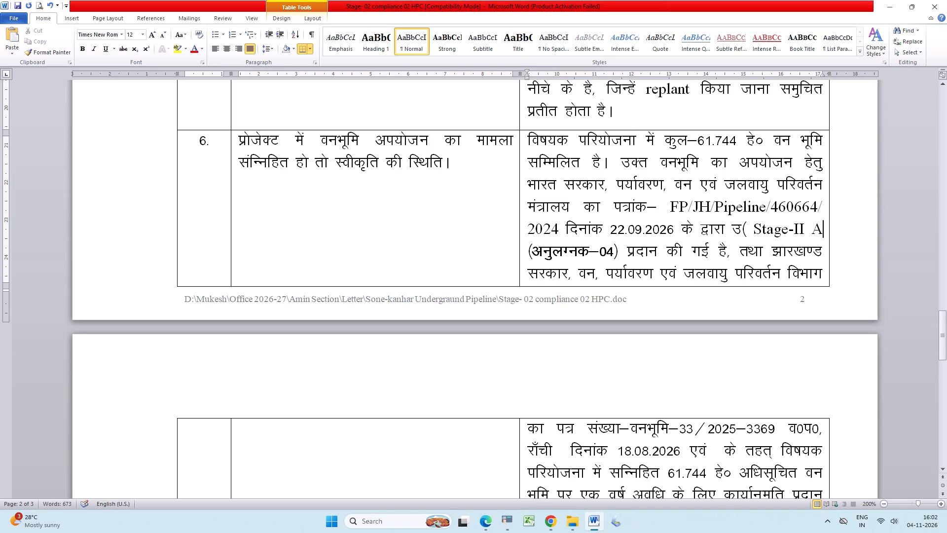
pyautogui.press('BackSpace')
pyautogui.press('a')
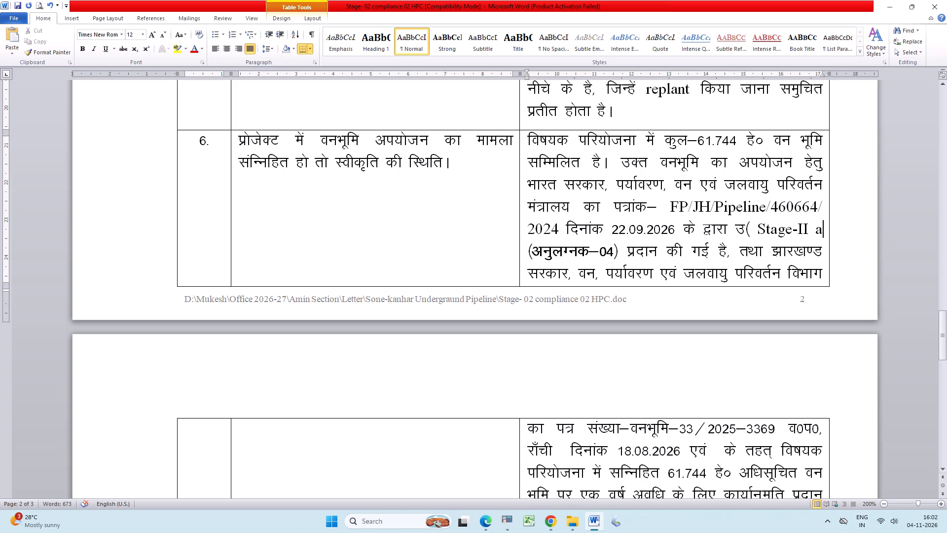
pyautogui.write('pproval')
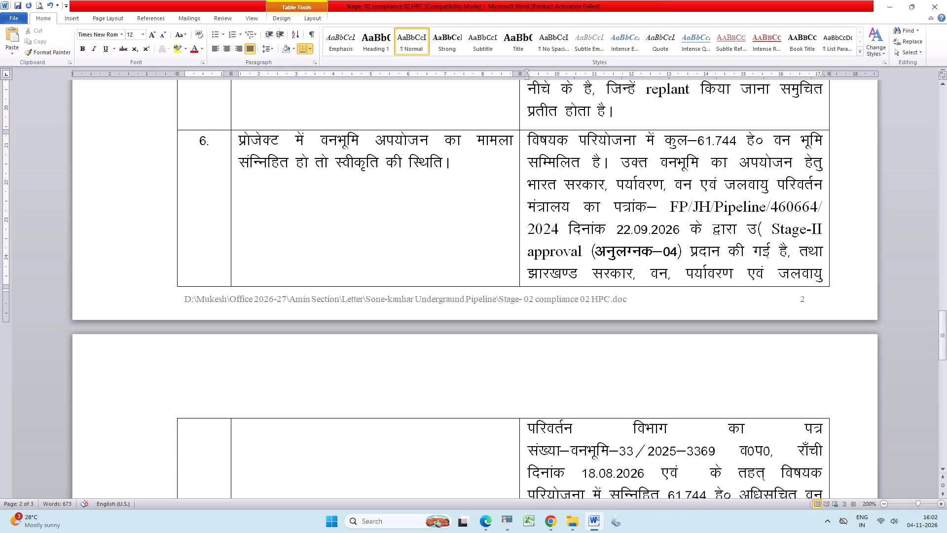
# Replace the stray "उ" before the opening parenthesis in row 6 with "अग्रिम स्वीकृति" followed by a space.
pyautogui.press('Right')
pyautogui.press('Up')
pyautogui.press('Right')
pyautogui.press('Right')
pyautogui.press('Right')
pyautogui.press('Right')
pyautogui.press('Right')
pyautogui.press('Right')
pyautogui.press('Right')
pyautogui.press('Right')
pyautogui.press('Right')
pyautogui.press('Right')
pyautogui.press('Right')
pyautogui.press('Right')
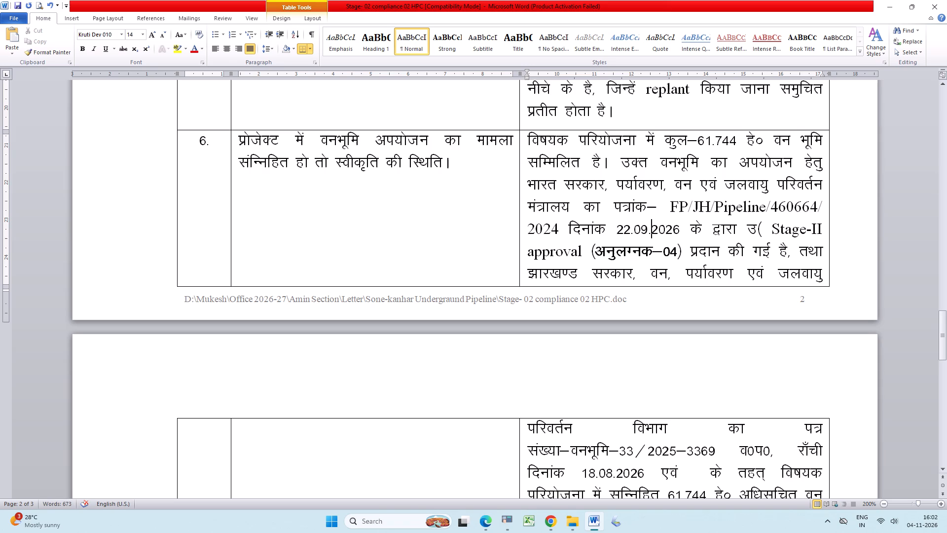
pyautogui.press('Right')
pyautogui.press('Right')
pyautogui.press('Right')
pyautogui.press('Right')
pyautogui.press('Right')
pyautogui.press('Right')
pyautogui.press('Right')
pyautogui.press('Right')
pyautogui.press('Right')
pyautogui.press('Right')
pyautogui.press('Right')
pyautogui.press('Right')
pyautogui.press('Right')
pyautogui.press('Left')
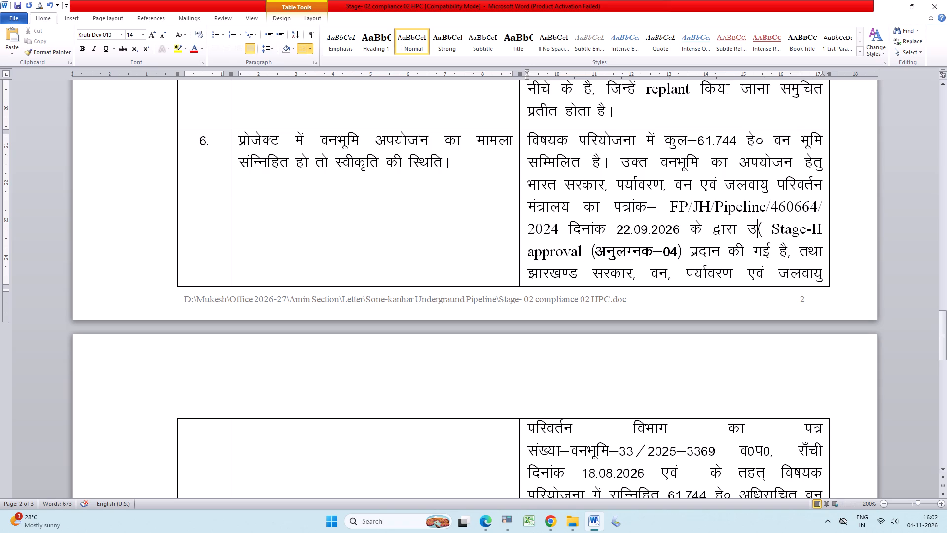
pyautogui.press('BackSpace')
pyautogui.hotkey('shift', 'Right')
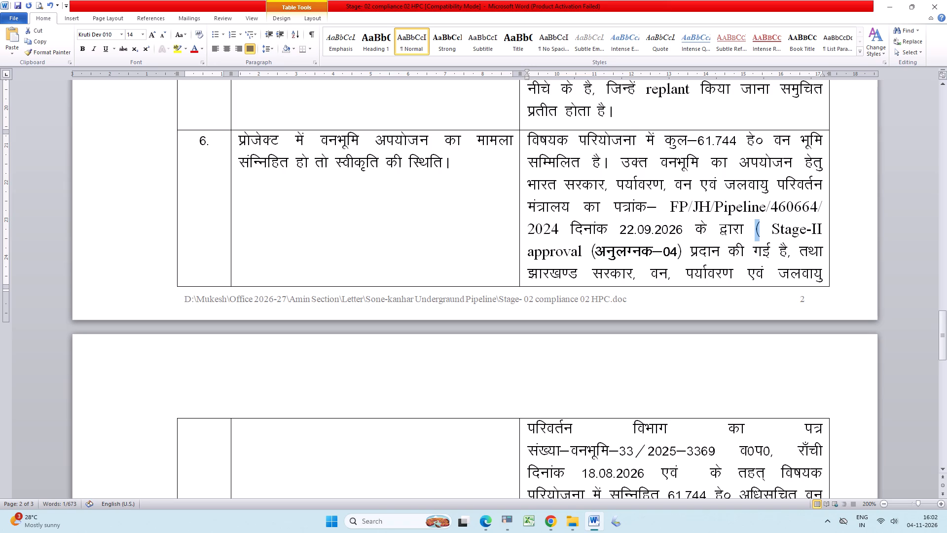
pyautogui.press('Left')
pyautogui.write('vxz')
pyautogui.press('BackSpace')
pyautogui.press('BackSpace')
pyautogui.write('fxze Lo')
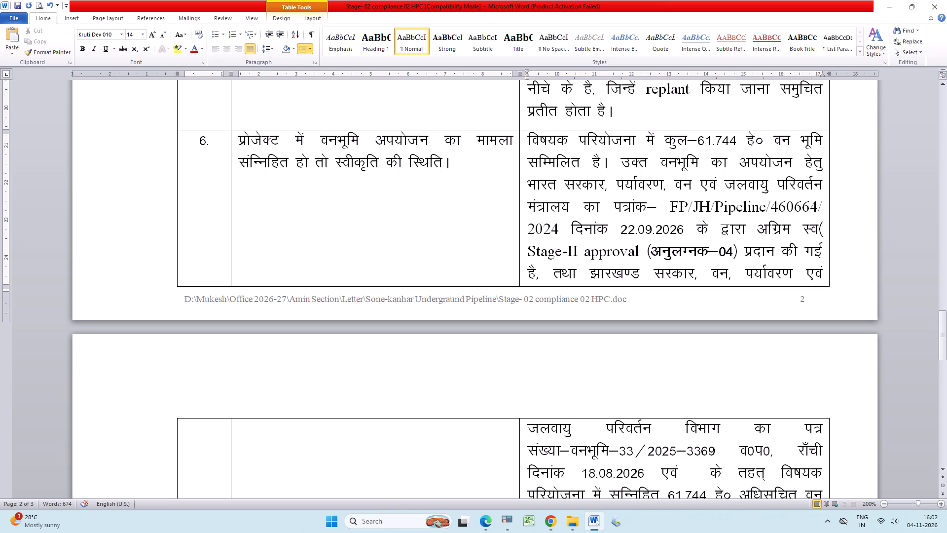
pyautogui.write('hd`fr')
pyautogui.press('space')
# Enclose "Stage-II approval" tightly in parentheses, removing the inner spaces and leaving one space before the bold "(अनुलग्नक–04)".
pyautogui.press('Right')
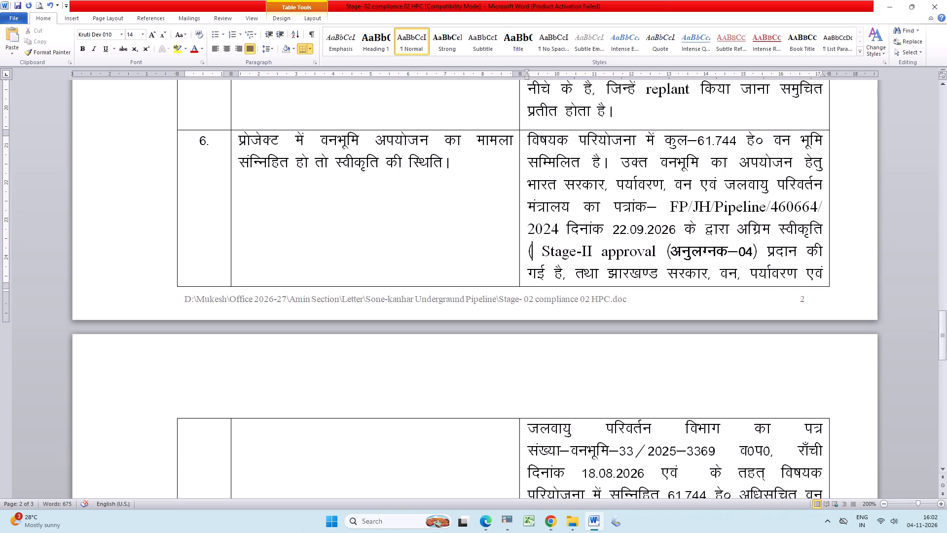
pyautogui.press('Delete')
pyautogui.hotkey('ctrl', 'Right')
pyautogui.hotkey('ctrl', 'Right')
pyautogui.hotkey('ctrl', 'Right')
pyautogui.hotkey('ctrl', 'Right')
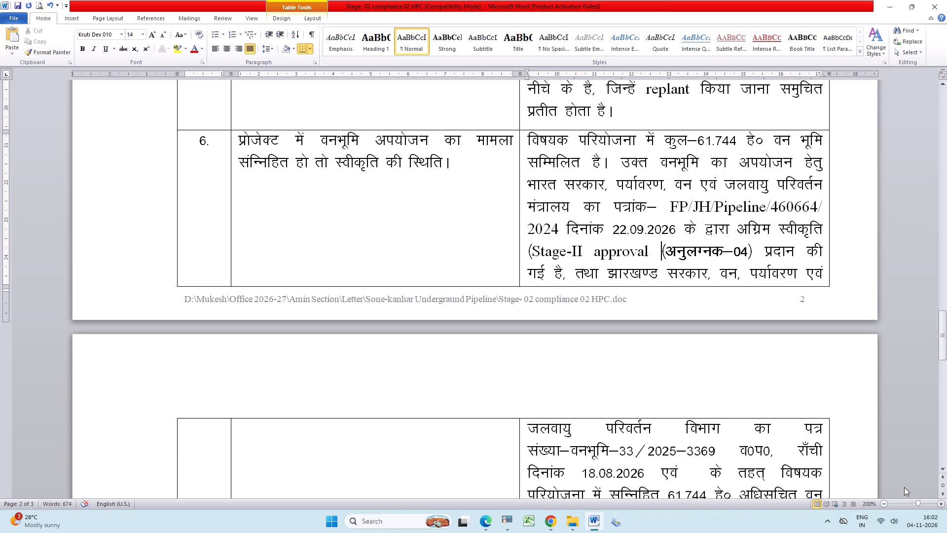
pyautogui.press('Left')
pyautogui.press('Right')
pyautogui.hotkey('alt', '0')
pyautogui.hotkey('alt', '1')
pyautogui.hotkey('alt', '8')
pyautogui.hotkey('alt', '8')
pyautogui.press('BackSpace')
pyautogui.hotkey('alt', '0')
pyautogui.hotkey('alt', '1')
pyautogui.hotkey('alt', '8')
pyautogui.hotkey('alt', '9')
pyautogui.press('space')
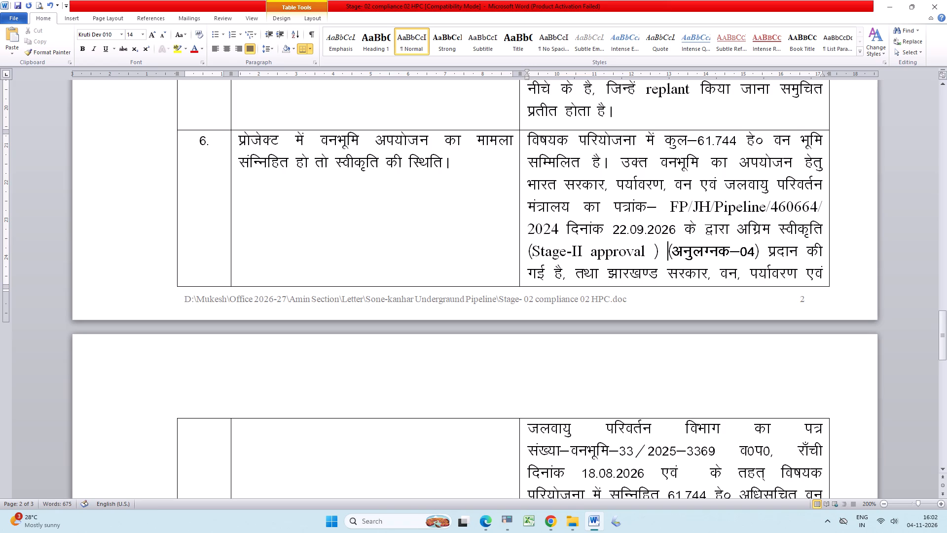
pyautogui.press('Left')
pyautogui.press('Left')
pyautogui.press('BackSpace')
# Save the letter.
pyautogui.hotkey('ctrl', 's')
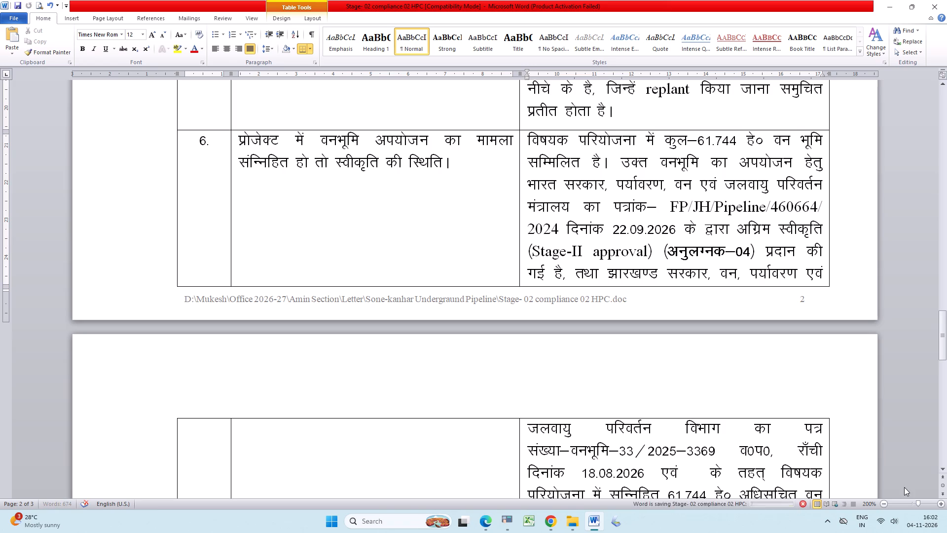
pyautogui.hotkey('ctrl', 's')
pyautogui.hotkey('ctrl', 's')
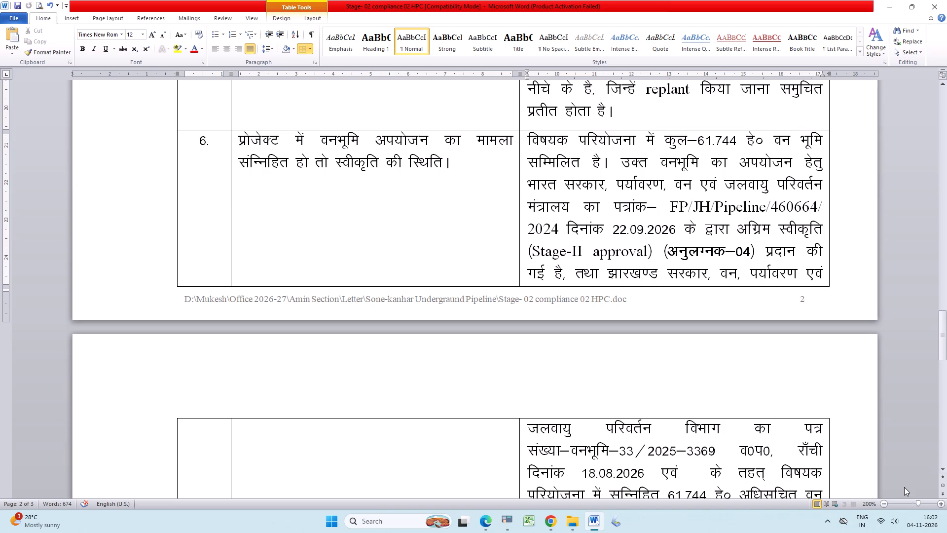
pyautogui.hotkey('ctrl', 's')
pyautogui.hotkey('ctrl', 's')
pyautogui.hotkey('ctrl', 's')
pyautogui.hotkey('ctrl', 's')
pyautogui.hotkey('ctrl', 's')
pyautogui.hotkey('ctrl', 's')
pyautogui.hotkey('ctrl', 's')
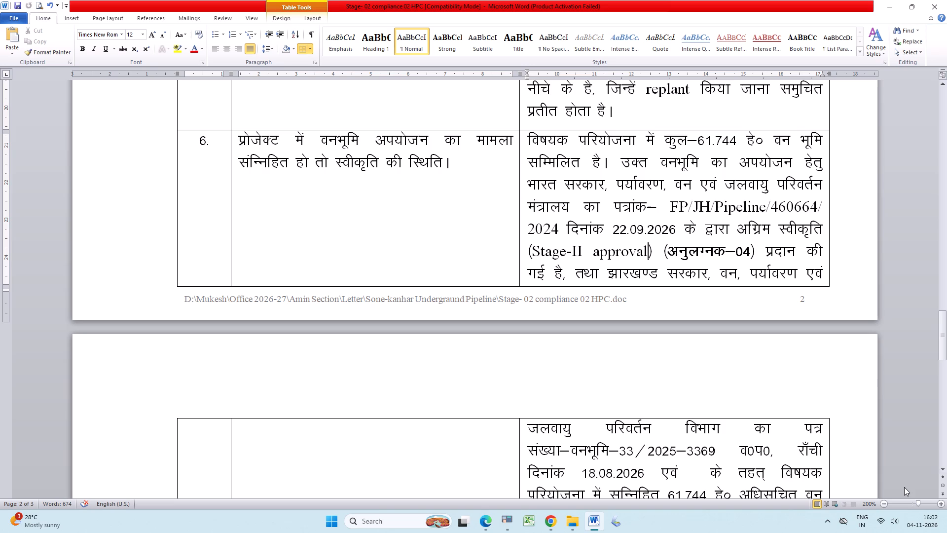
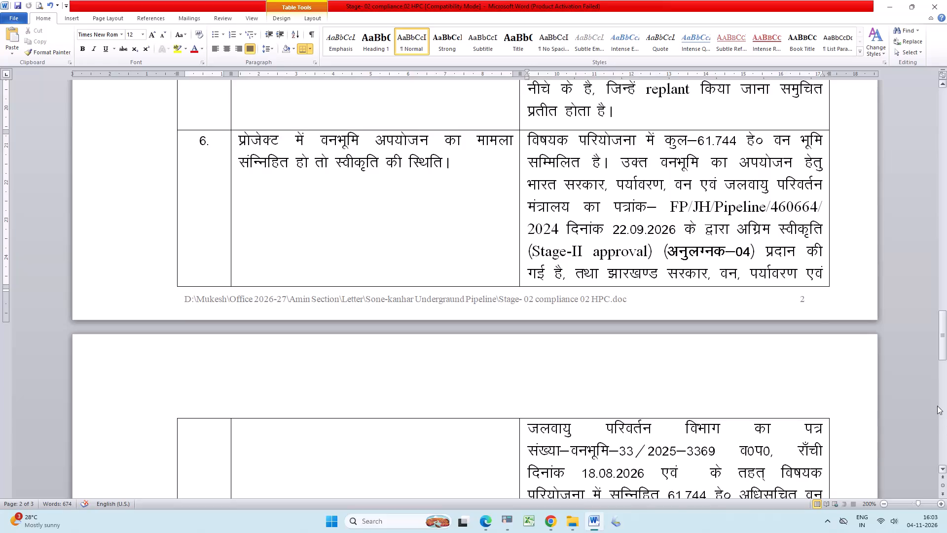
# Save the letter with row 6's revised Stage-II approval text.
pyautogui.click(735, 211)
pyautogui.click(616, 247)
pyautogui.hotkey('ctrl', 's')
pyautogui.hotkey('ctrl', 's')
pyautogui.hotkey('ctrl', 's')
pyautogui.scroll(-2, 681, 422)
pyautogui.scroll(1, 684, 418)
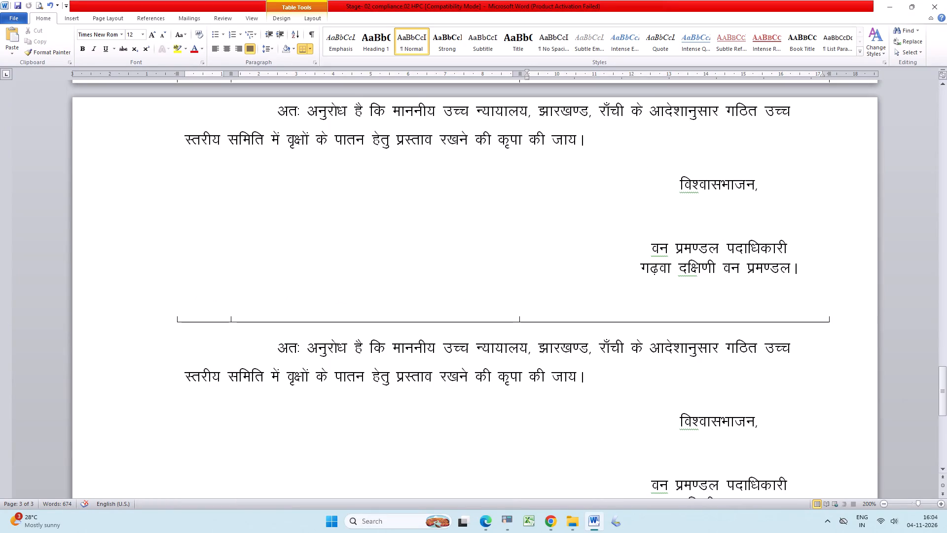
# Switch to the Chrome browser window.
pyautogui.click(547, 524)
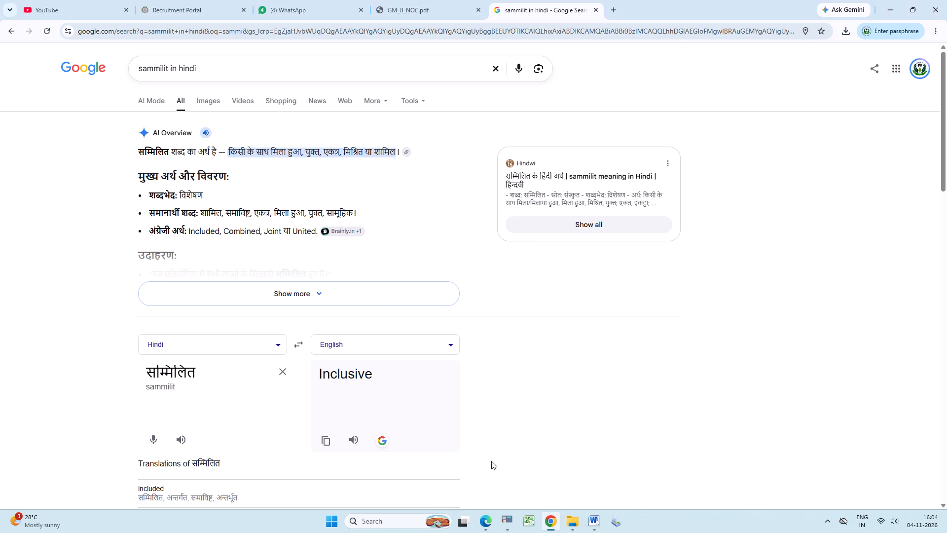